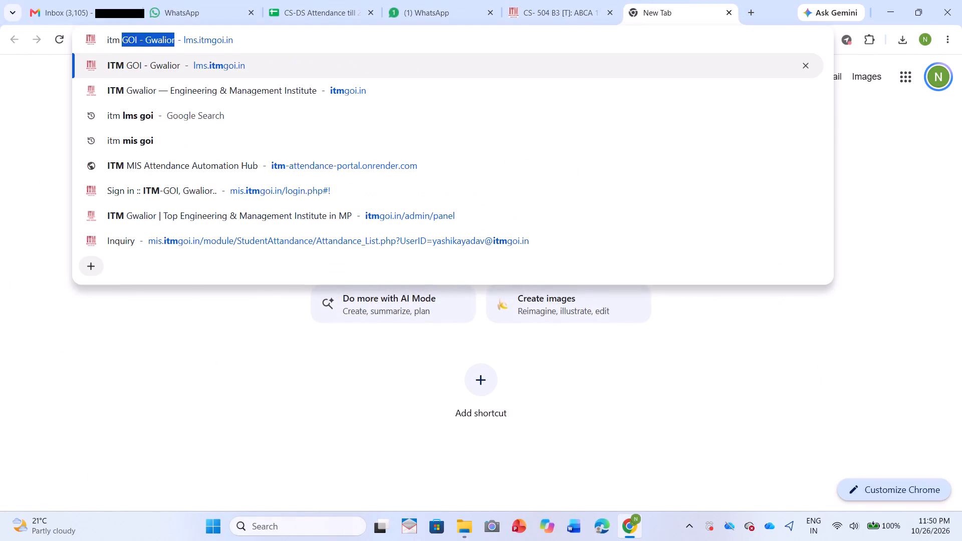
Search the web for "itm mis goi" and open the MIS portal through the ITM Goi website.
type("is goi")
key("Return")
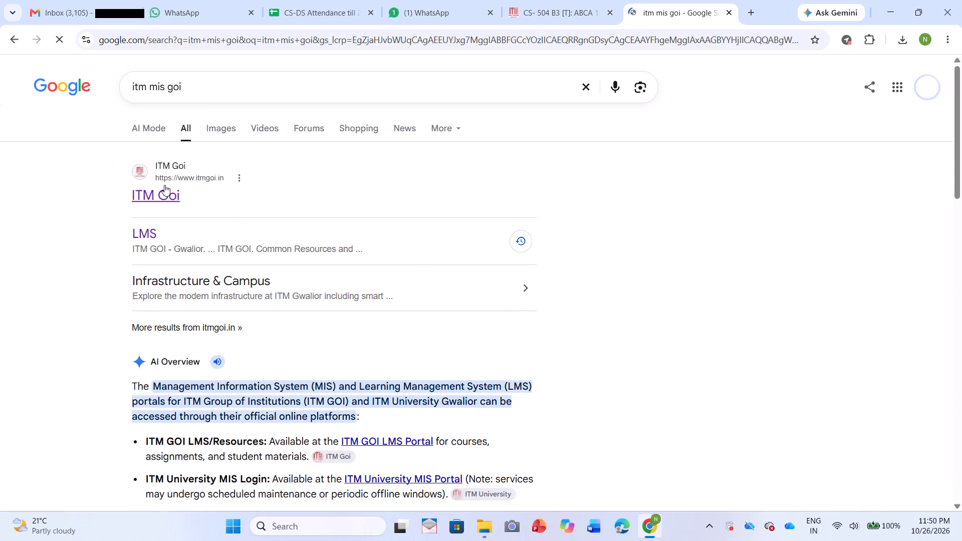
left_click(158, 180)
left_click(159, 185)
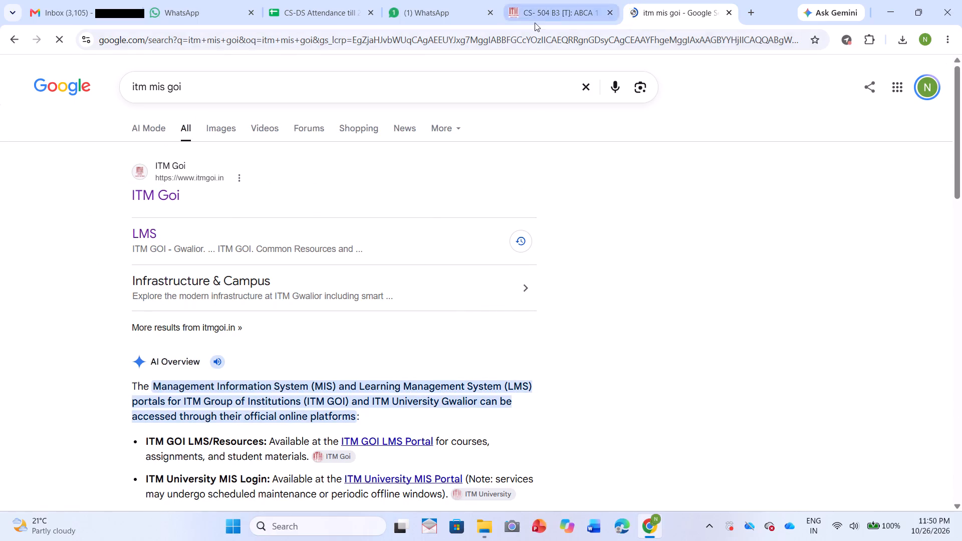
left_click(530, 14)
left_click(664, 4)
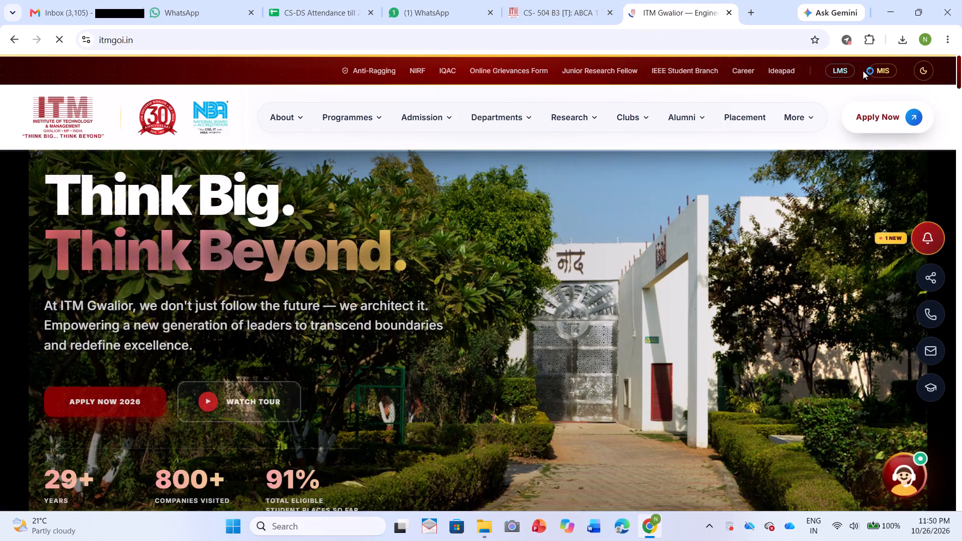
left_click(882, 70)
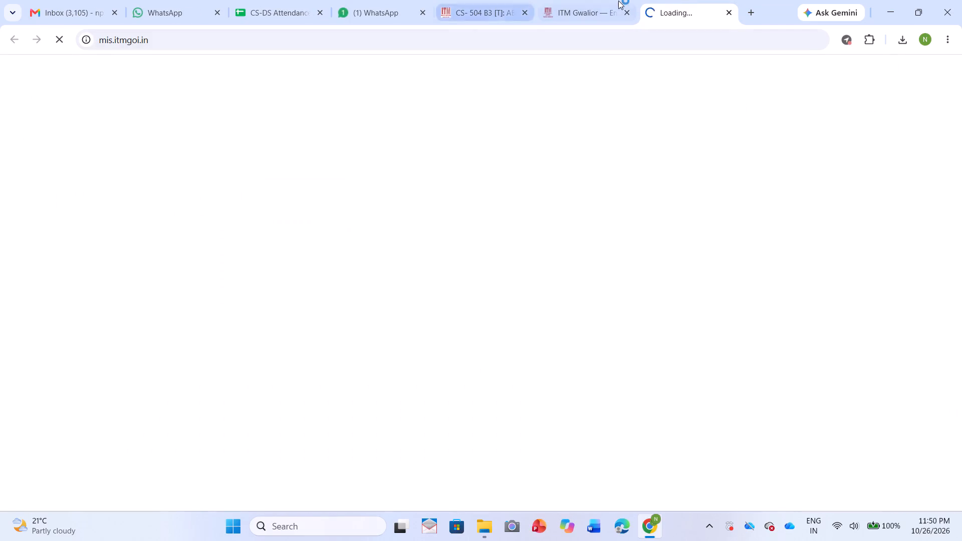
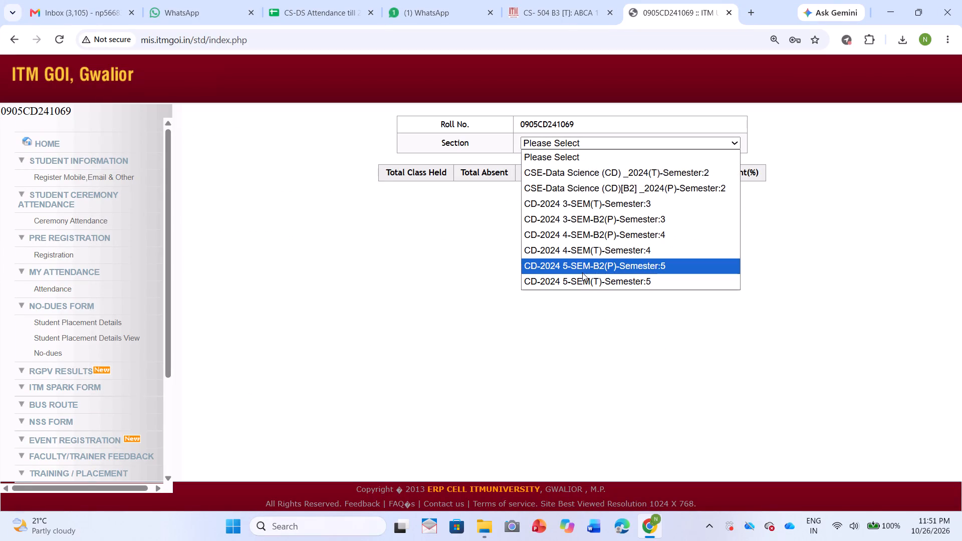
Select the section CD-2024 5-SEM(T)-Semester:5 and open its total-classes-held details in a maximized window.
left_click(581, 275)
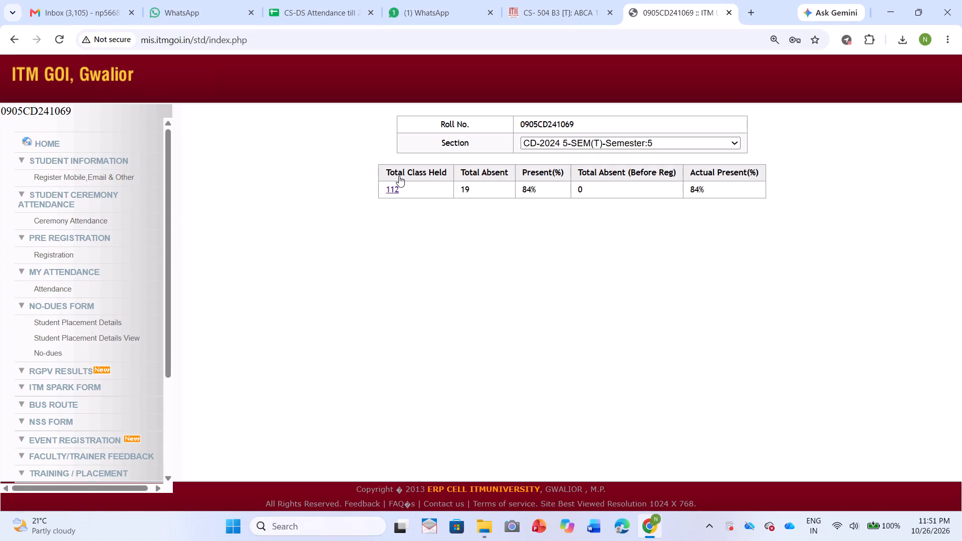
left_click(394, 190)
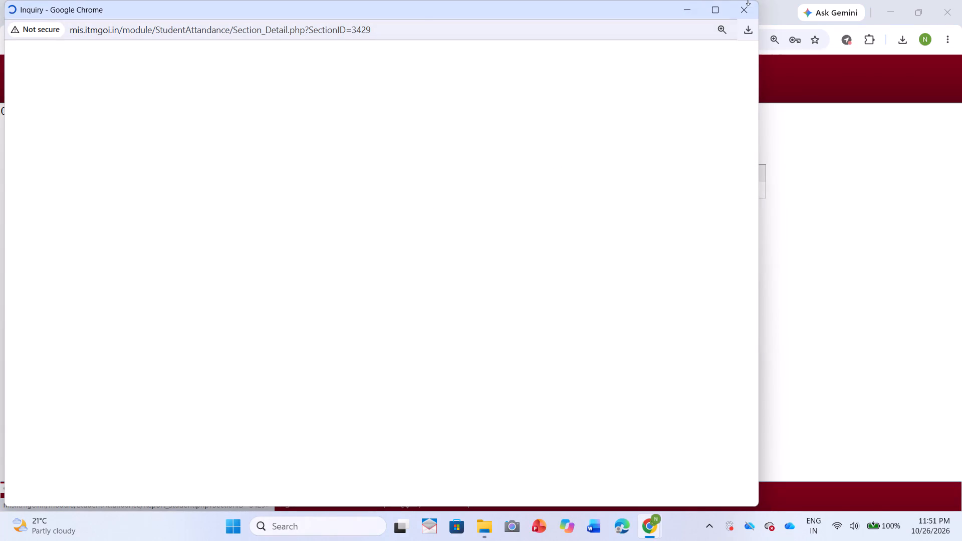
left_click(718, 6)
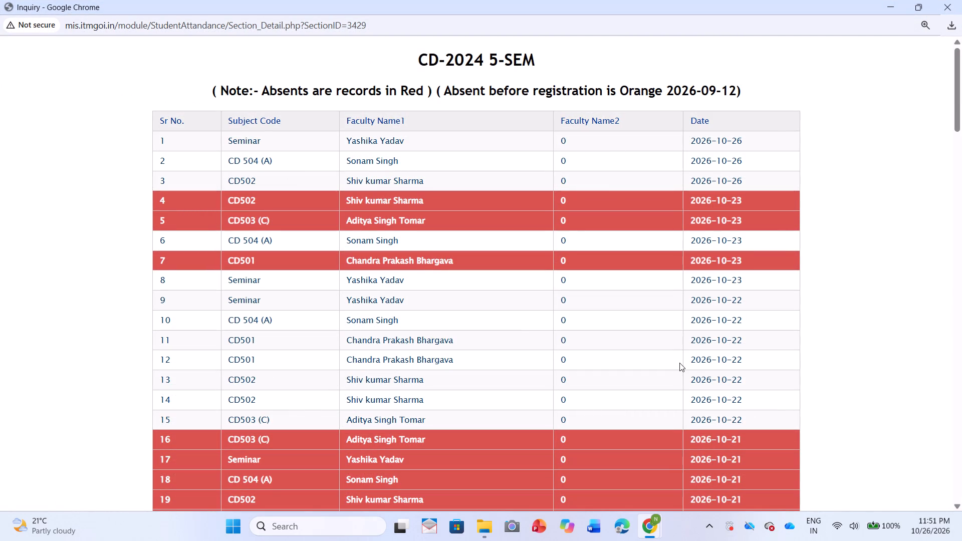
Examine the section's dated attendance records, highlighting the CD 504 (A) record of 2026-10-23, and close the detail window.
left_click_drag(229, 239, 857, 236)
left_click(679, 262)
scroll(595, 320, "down", 5)
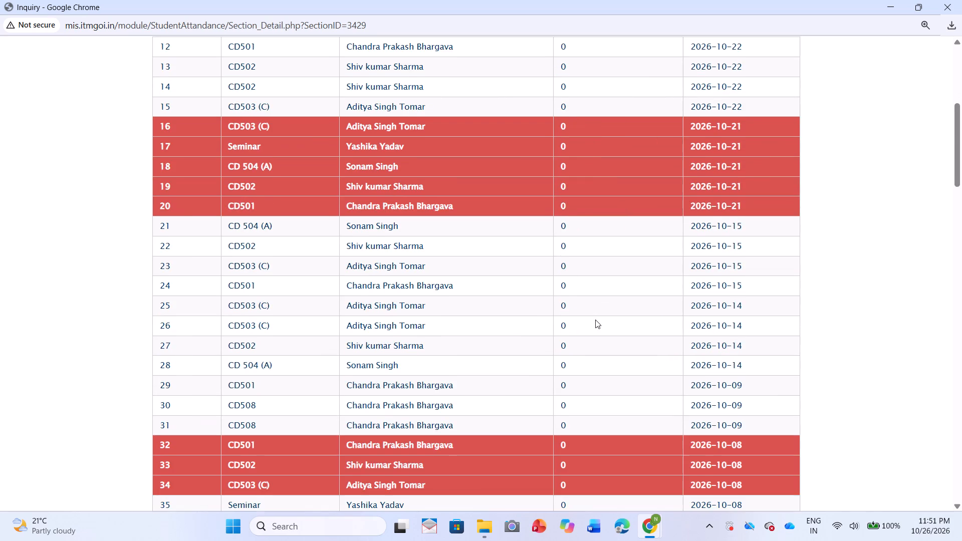
scroll(595, 320, "down", 5)
scroll(595, 320, "up", 16)
scroll(595, 321, "down", 8)
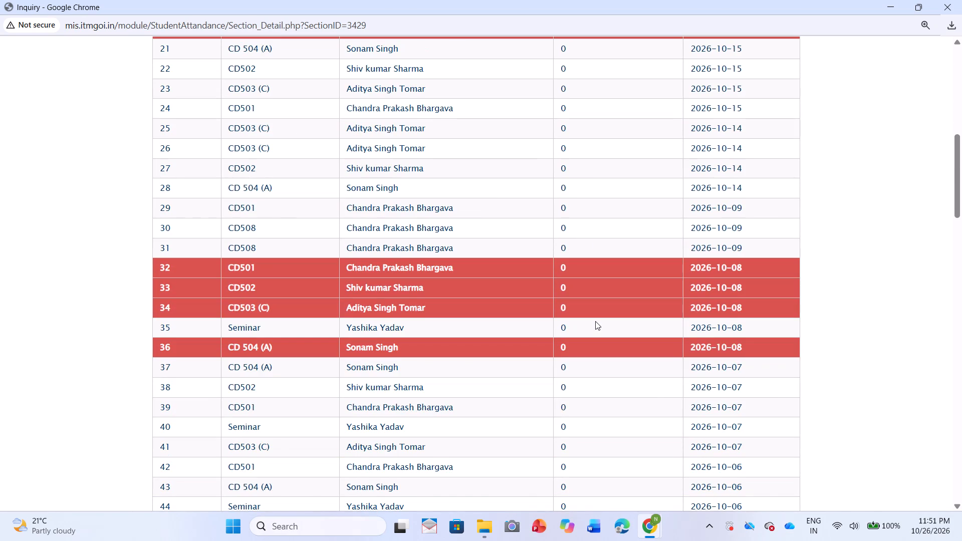
scroll(595, 321, "up", 7)
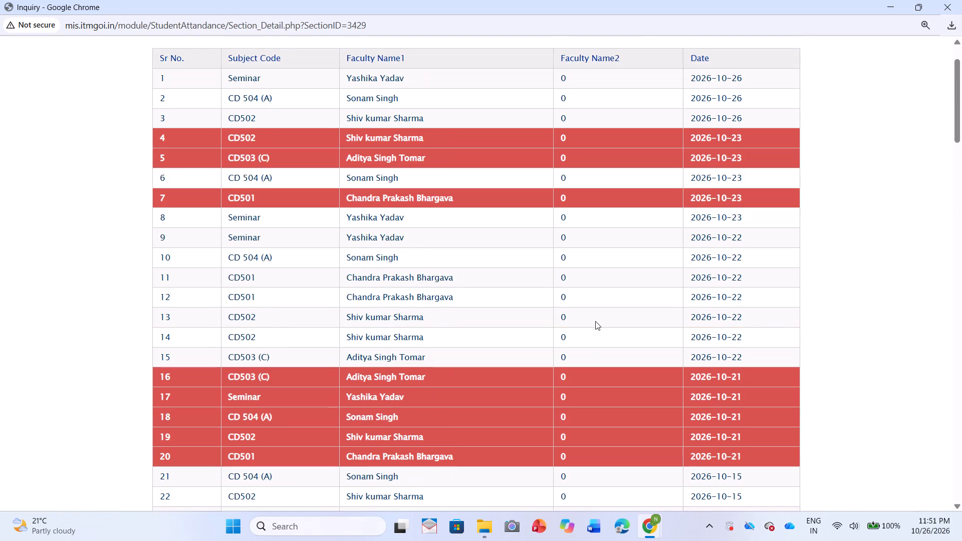
scroll(595, 321, "up", 2)
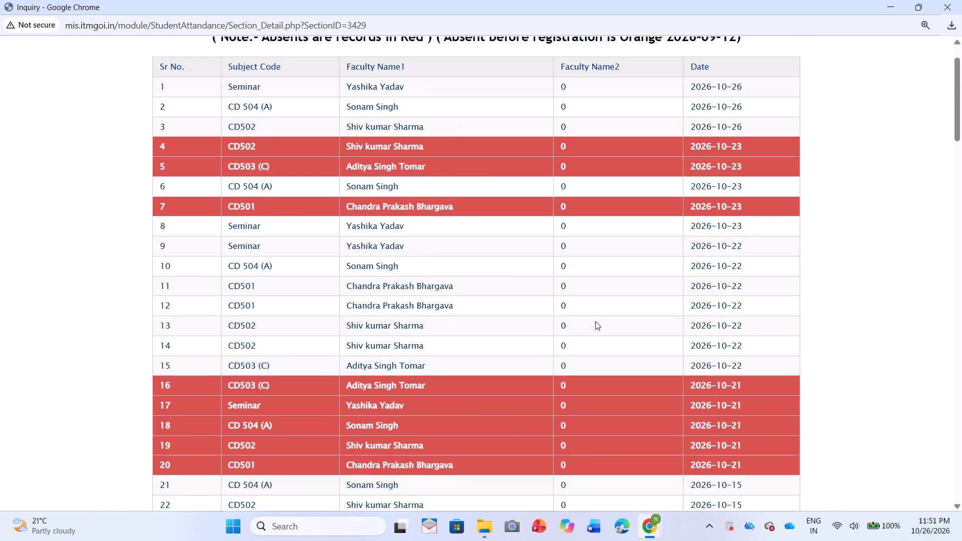
scroll(595, 321, "up", 2)
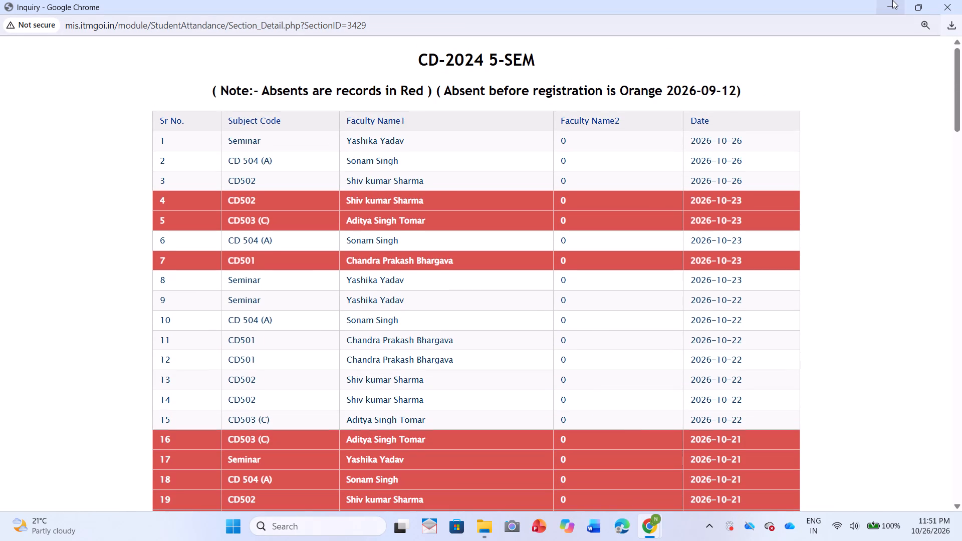
scroll(582, 284, "down", 2)
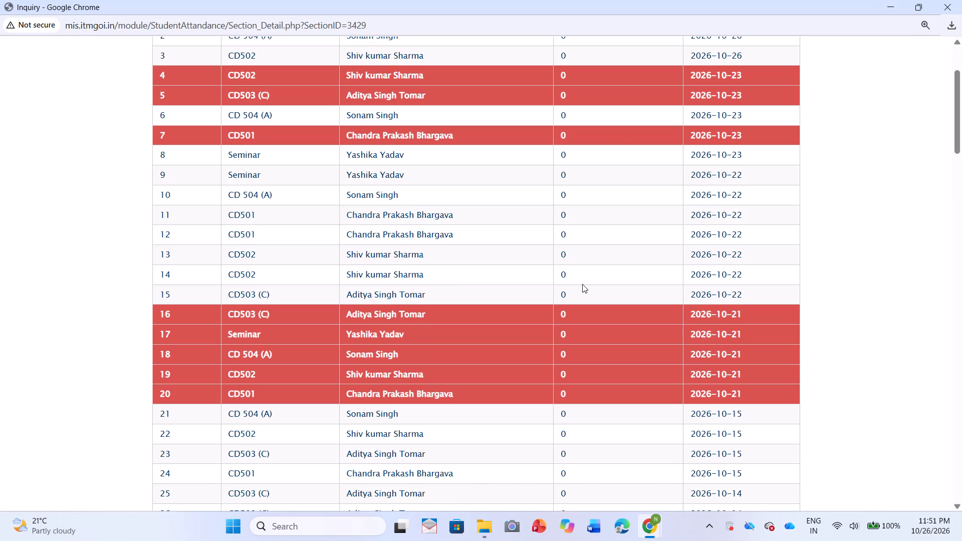
scroll(582, 284, "up", 3)
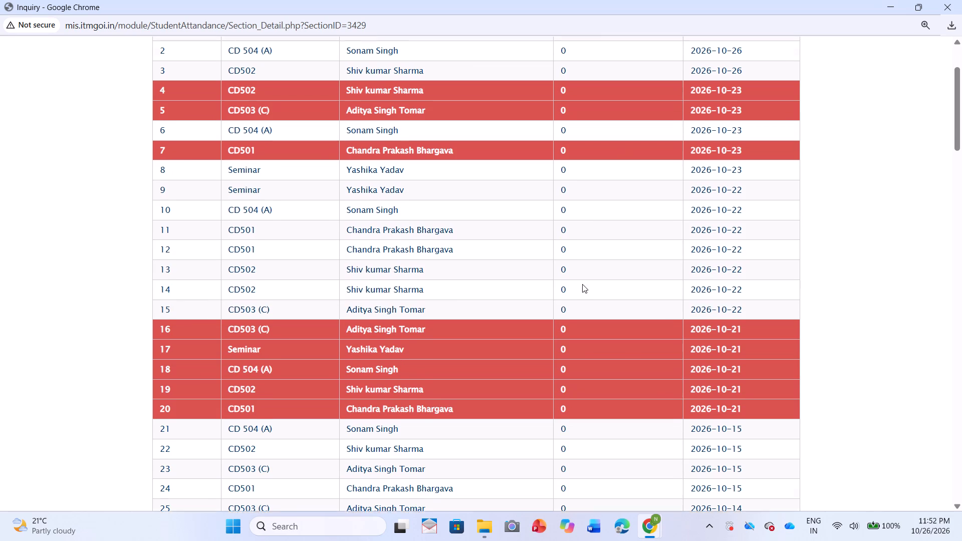
scroll(582, 284, "up", 3)
left_click_drag(761, 242, 0, 252)
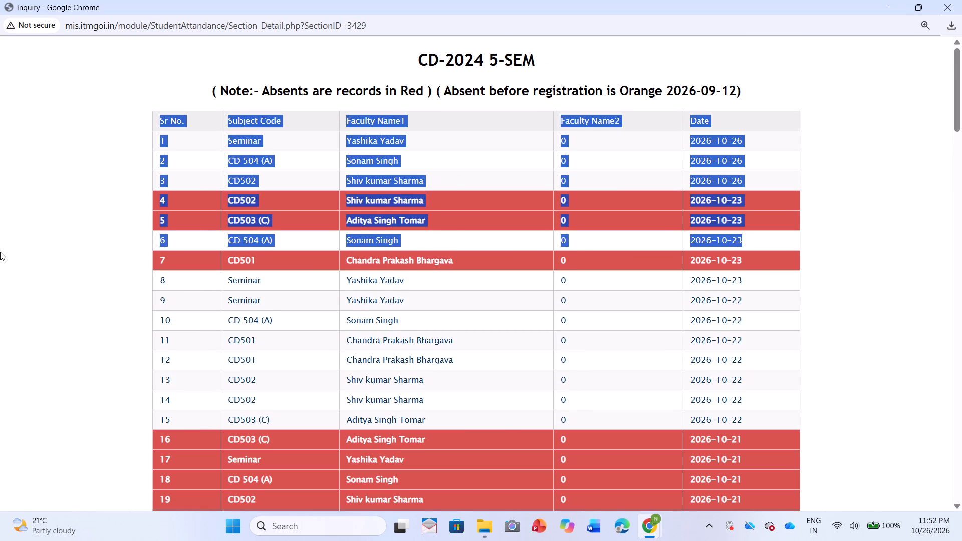
left_click_drag(0, 252, 156, 238)
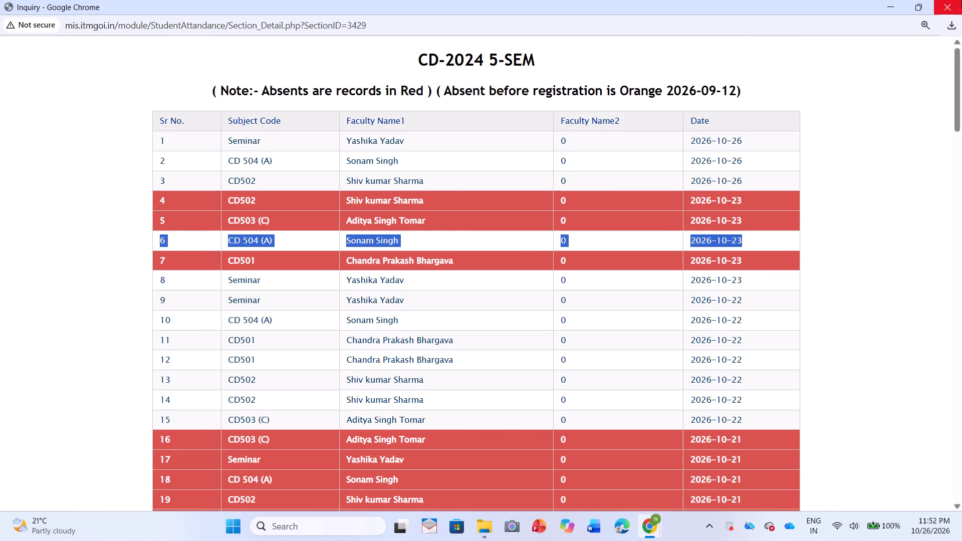
left_click_drag(961, 0, 907, 187)
left_click_drag(680, 129, 767, 170)
left_click(942, 0)
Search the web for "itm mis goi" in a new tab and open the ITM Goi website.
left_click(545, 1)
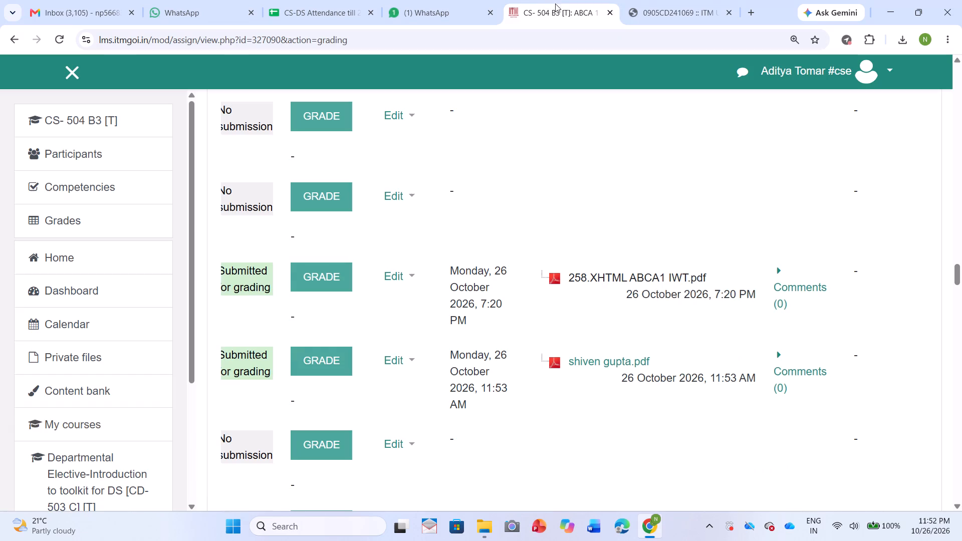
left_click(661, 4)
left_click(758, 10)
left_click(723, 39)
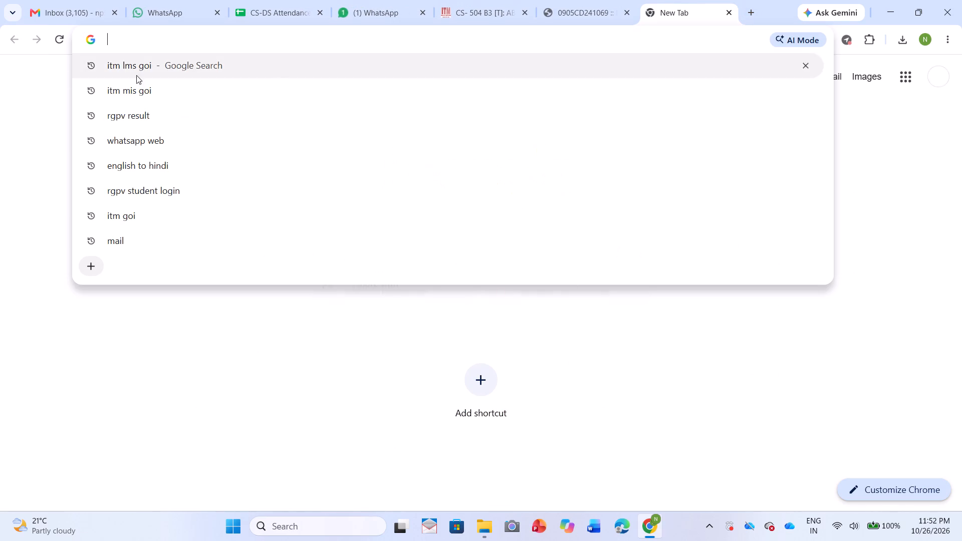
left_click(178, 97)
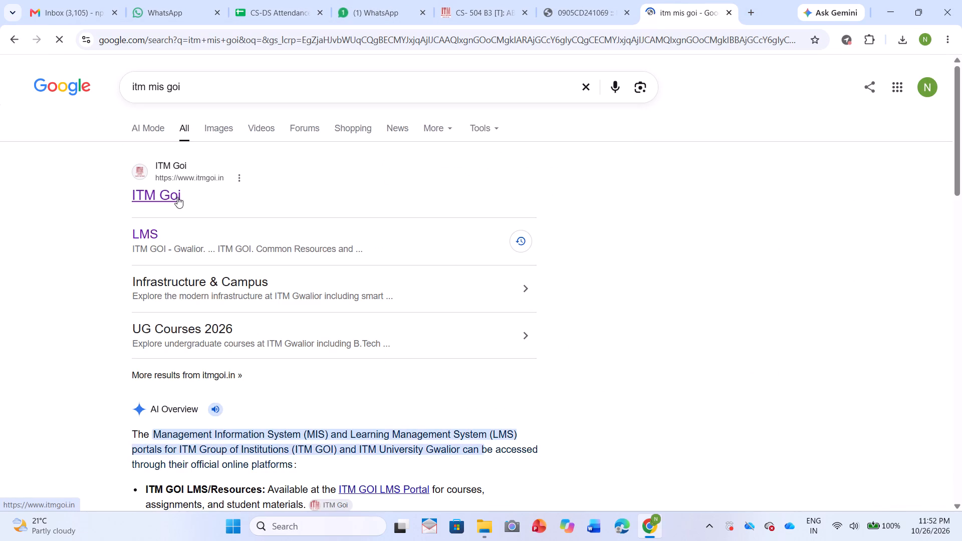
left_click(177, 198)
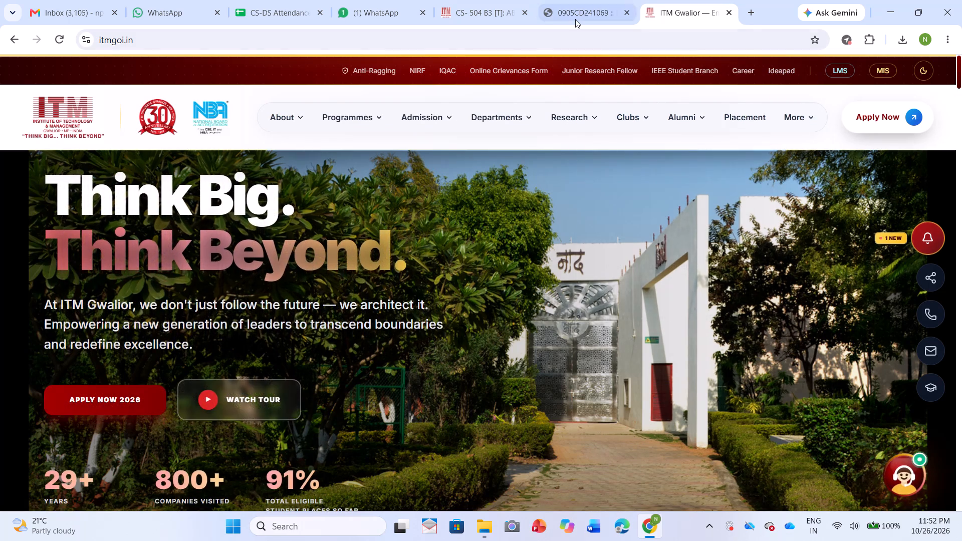
Return to the student portal tab and load the head portal page at mis.itmgoi.in/head/include/left.php there.
left_click(575, 19)
left_click(570, 52)
left_click(548, 44)
type("head")
key("Return")
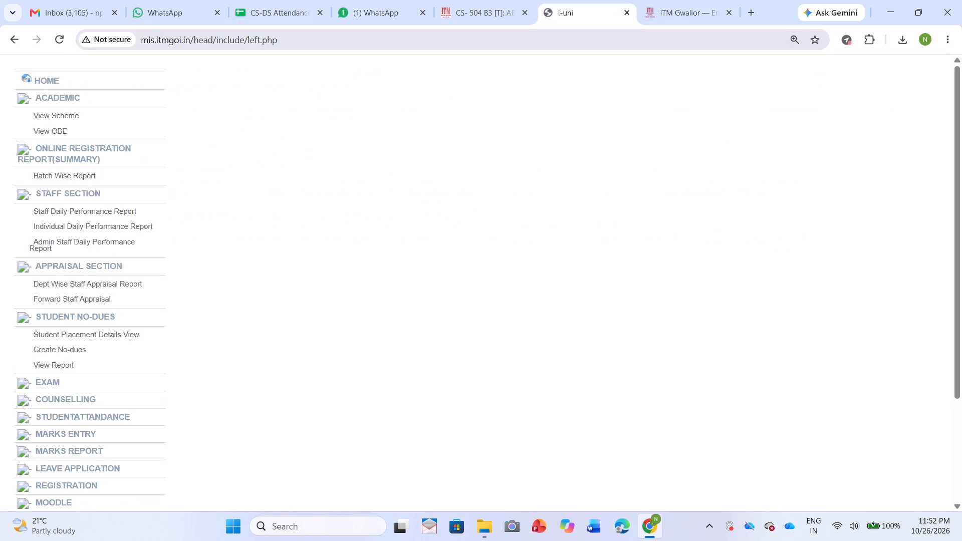
Open the student attendance reports and choose Report (TR with All Subjects) - Student Consolidate - DateWise.
scroll(86, 179, "down", 4)
left_click(81, 276)
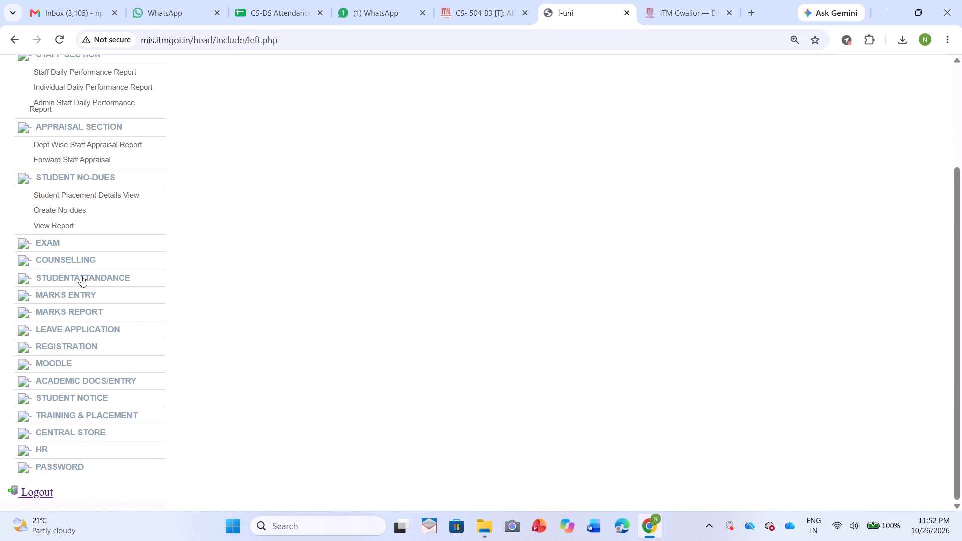
scroll(183, 309, "down", 2)
left_click(55, 274)
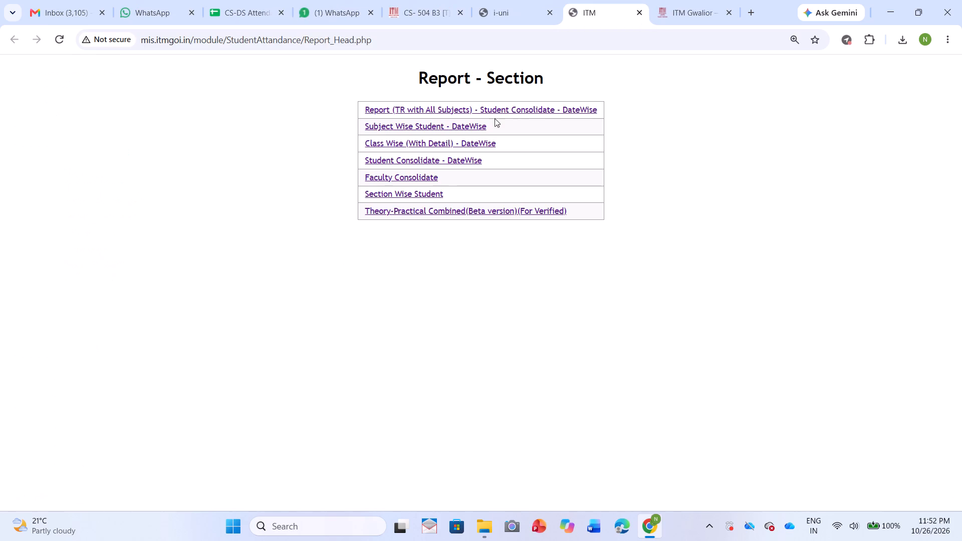
left_click(457, 109)
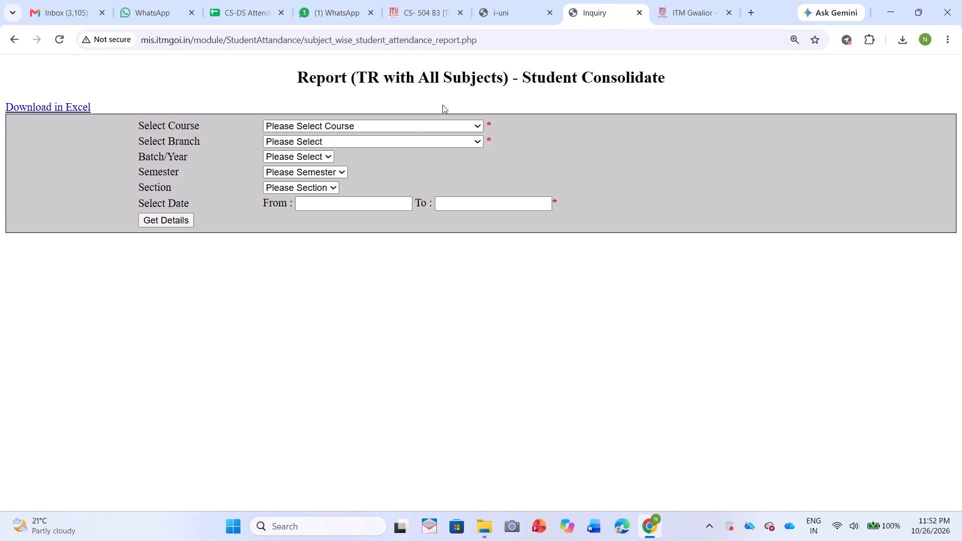
Set the report to course 42/B.E.(ITM), branch 30/CSE-Data Science (CD), batch 2024, semester 5 and section CD-2024 5-SEM[T].
left_click(413, 126)
left_click(375, 184)
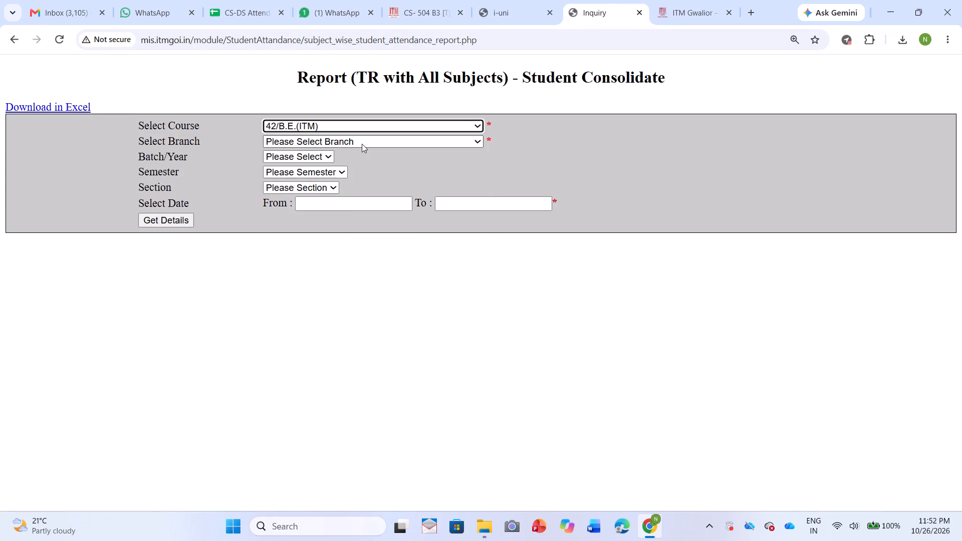
left_click(362, 144)
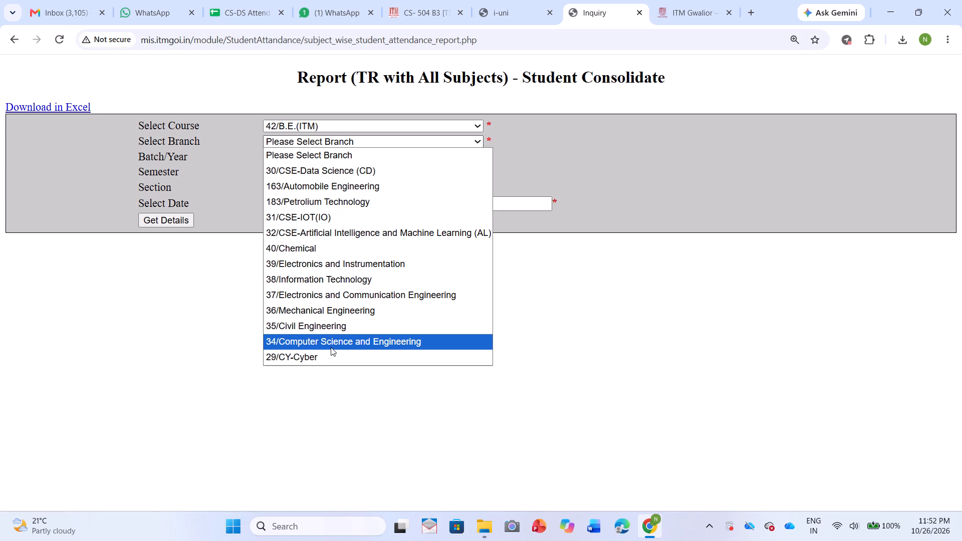
left_click(331, 347)
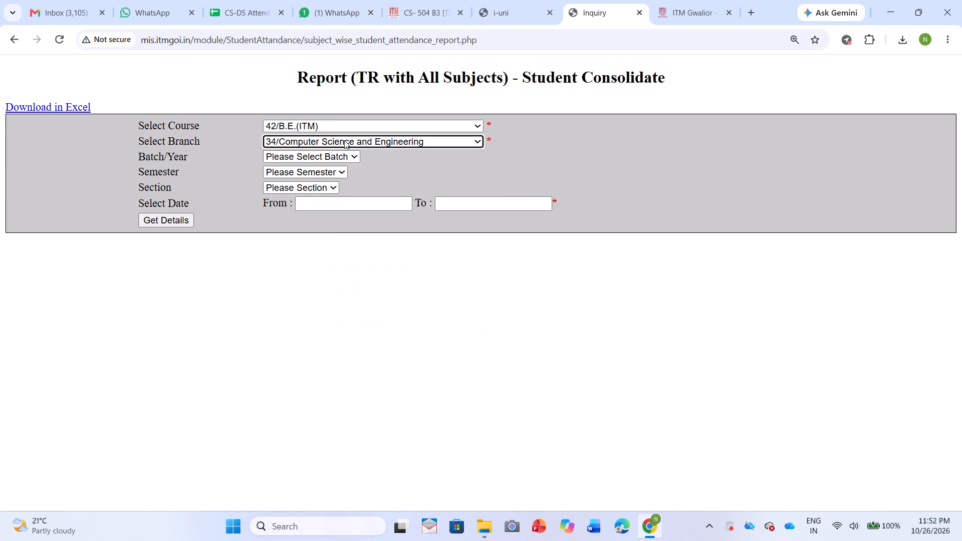
left_click(344, 140)
left_click(326, 172)
left_click(318, 162)
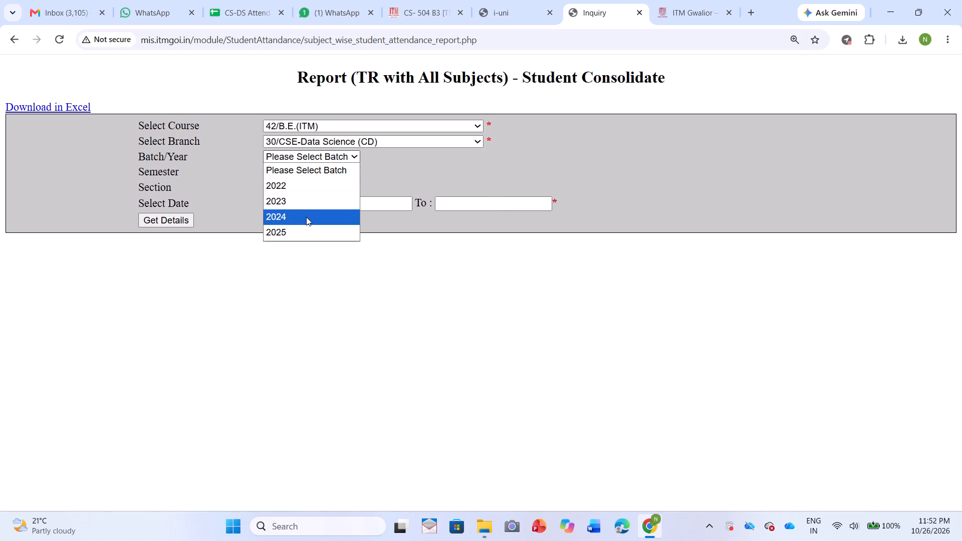
left_click(306, 217)
double_click(330, 165)
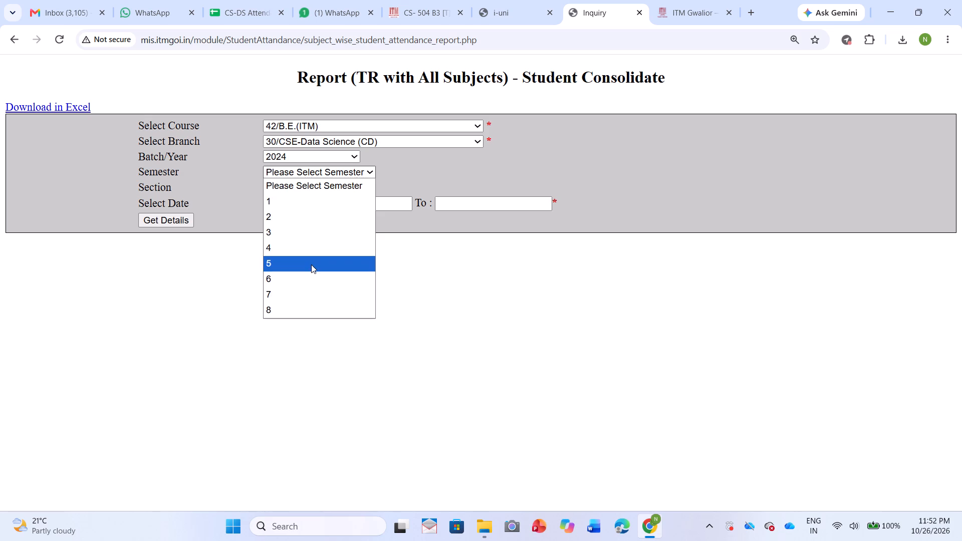
left_click(311, 264)
left_click(332, 187)
left_click(330, 244)
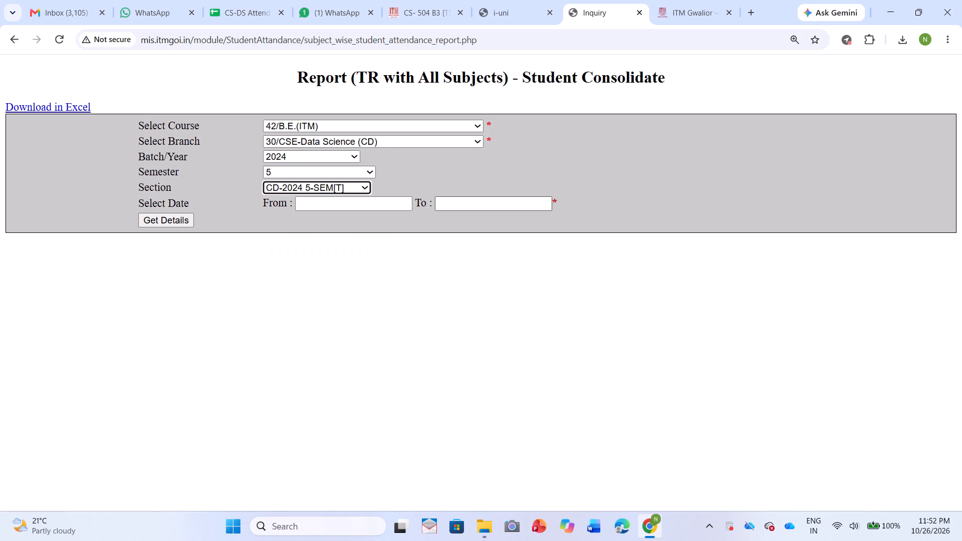
Set the date range from 2026-10-23 to 2026-10-24 and generate the attendance report.
left_click(348, 208)
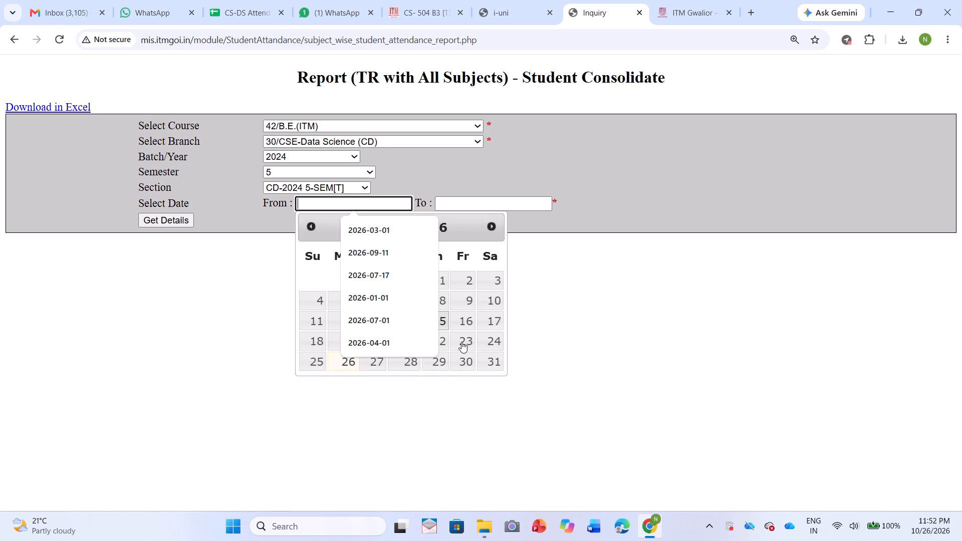
left_click(467, 339)
left_click(509, 203)
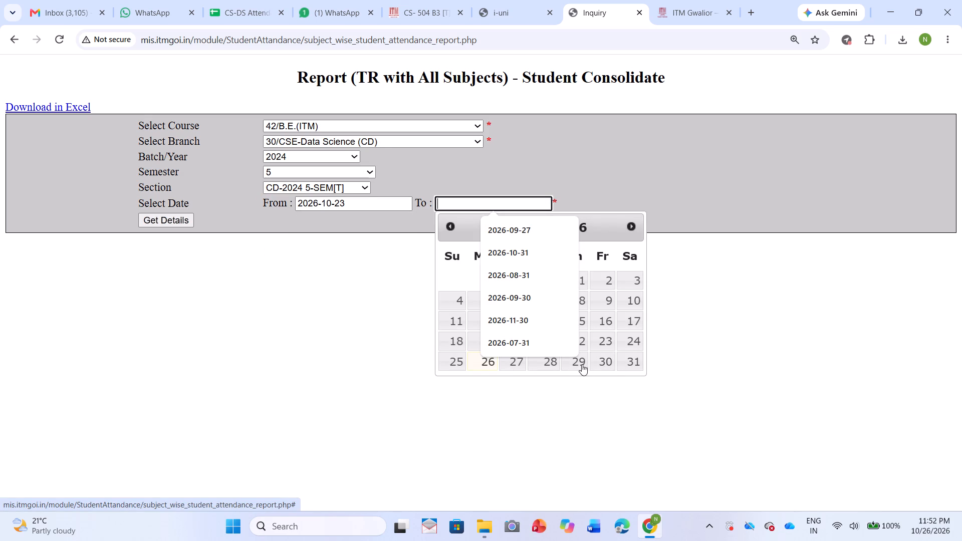
left_click(623, 343)
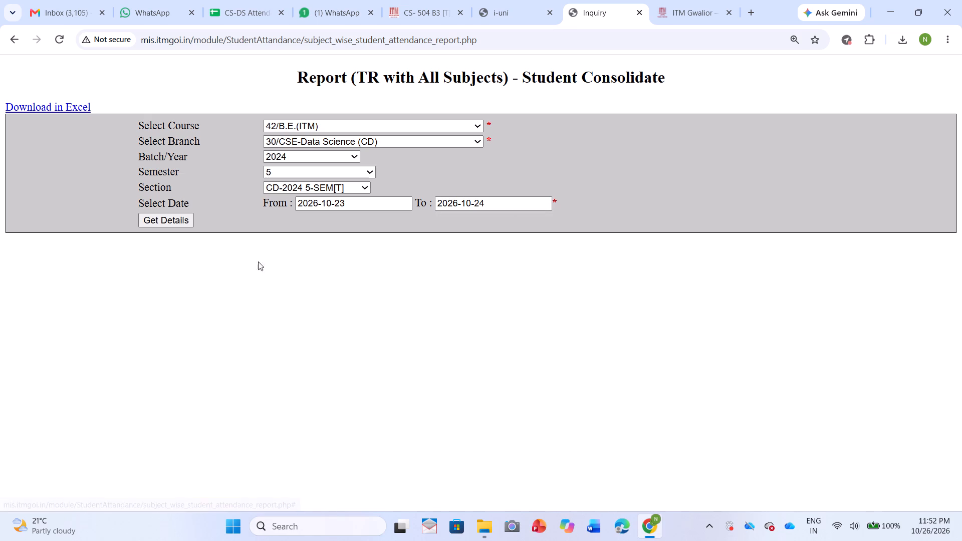
left_click(172, 223)
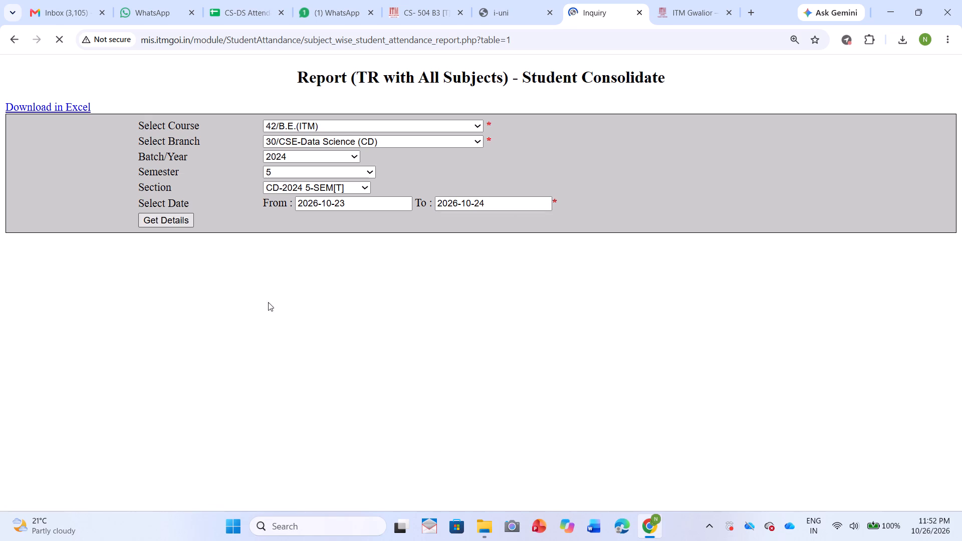
Find the previously viewed student in the report and highlight that row's attendance from the section through CD503 (C).
scroll(485, 367, "down", 2)
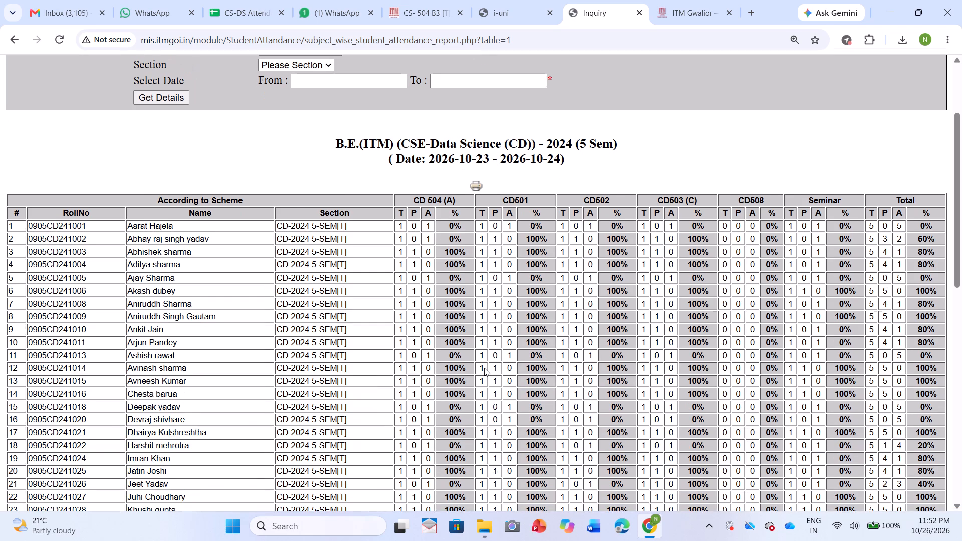
scroll(484, 368, "down", 4)
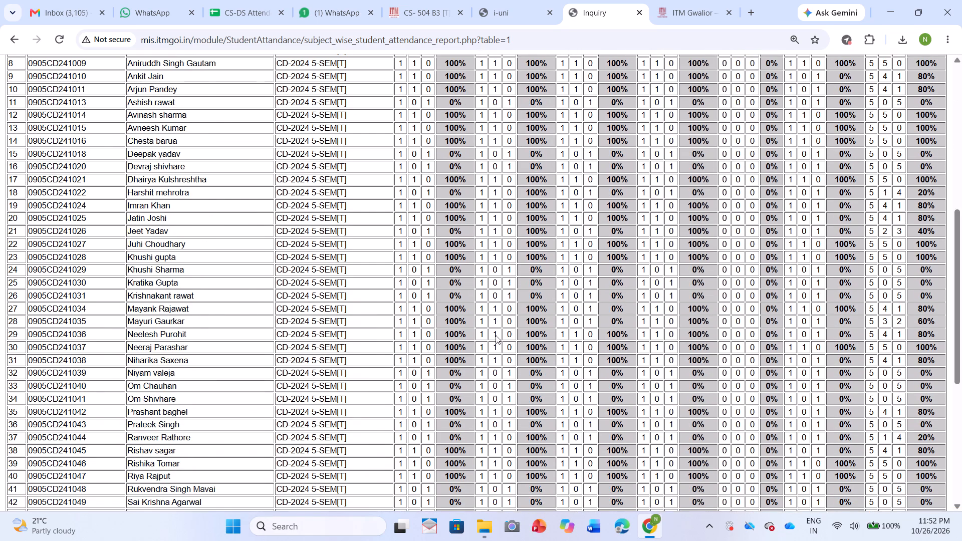
scroll(495, 328, "down", 11)
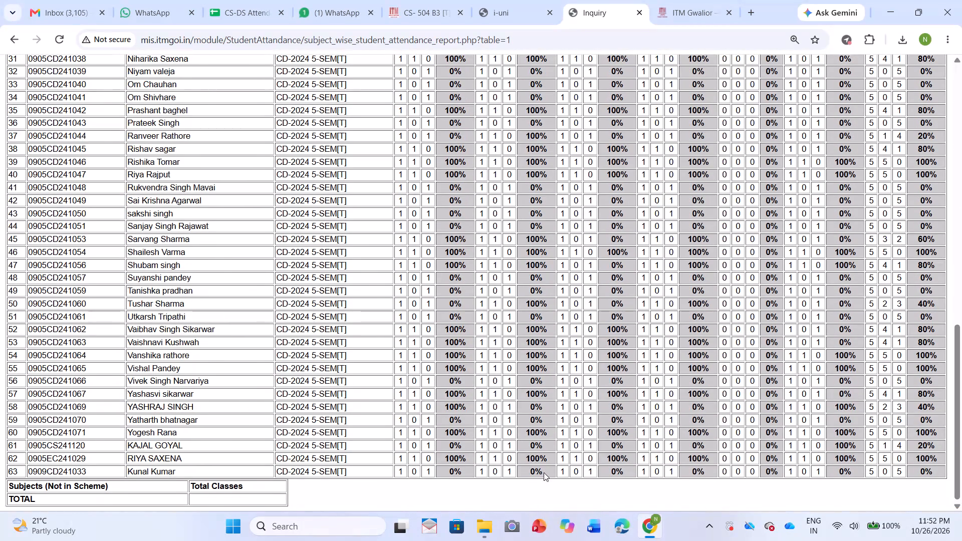
left_click_drag(544, 472, 295, 353)
left_click(232, 385)
left_click_drag(281, 406, 490, 408)
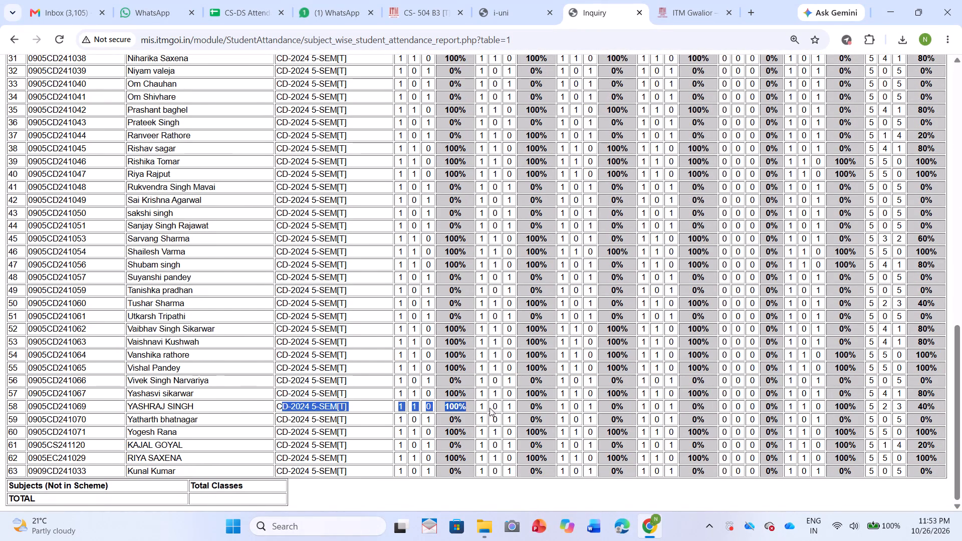
left_click_drag(490, 408, 699, 406)
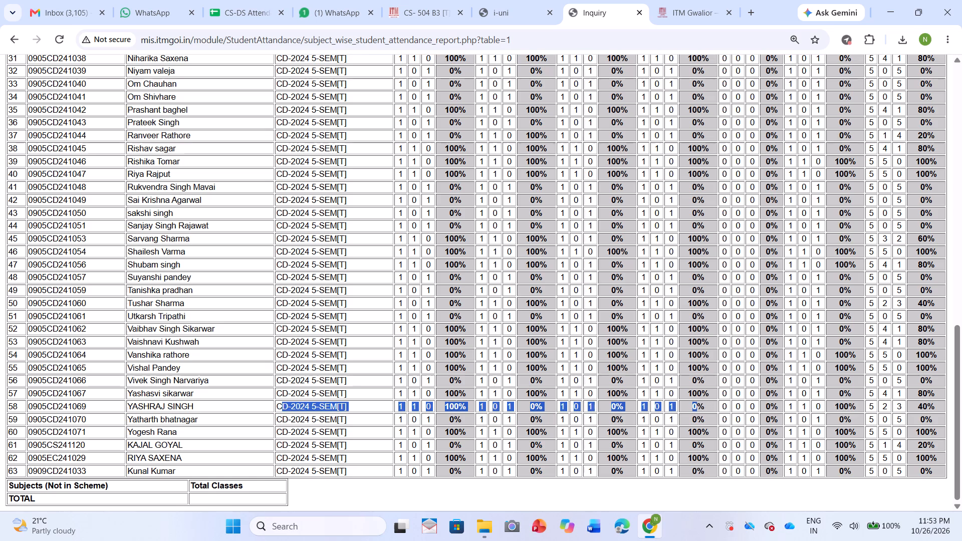
Extend the highlight in row 58 across CD508, Seminar and Total, and review the other students' rows in the report.
left_click_drag(699, 406, 946, 404)
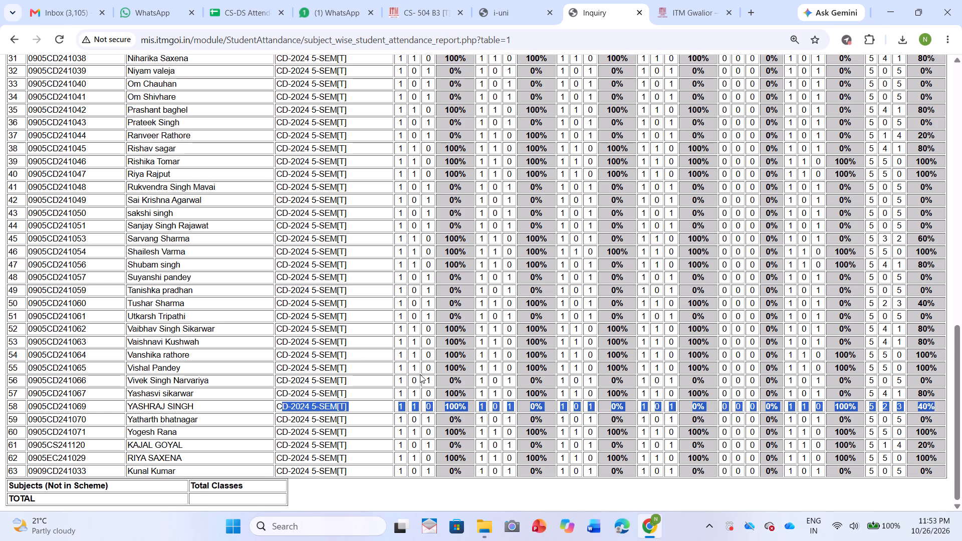
scroll(420, 364, "up", 1)
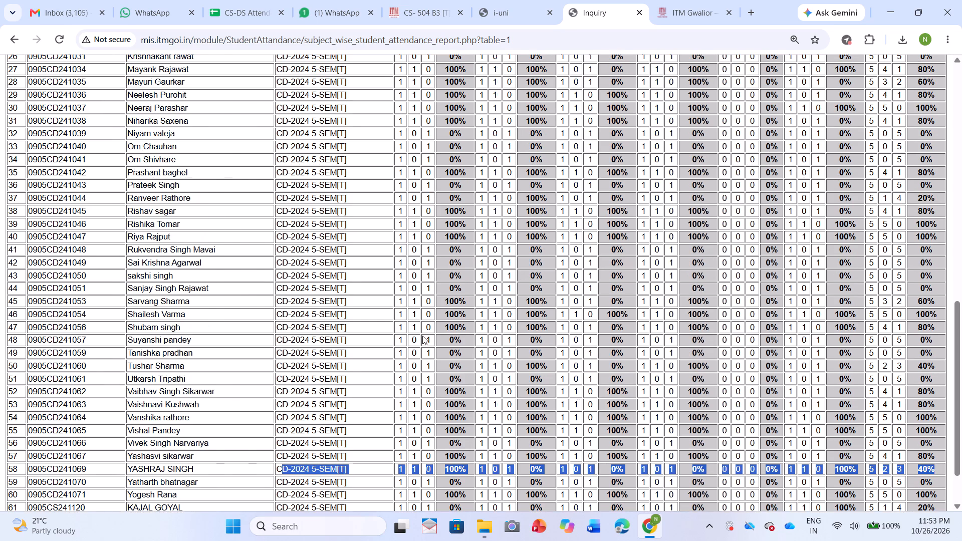
scroll(420, 189, "up", 2)
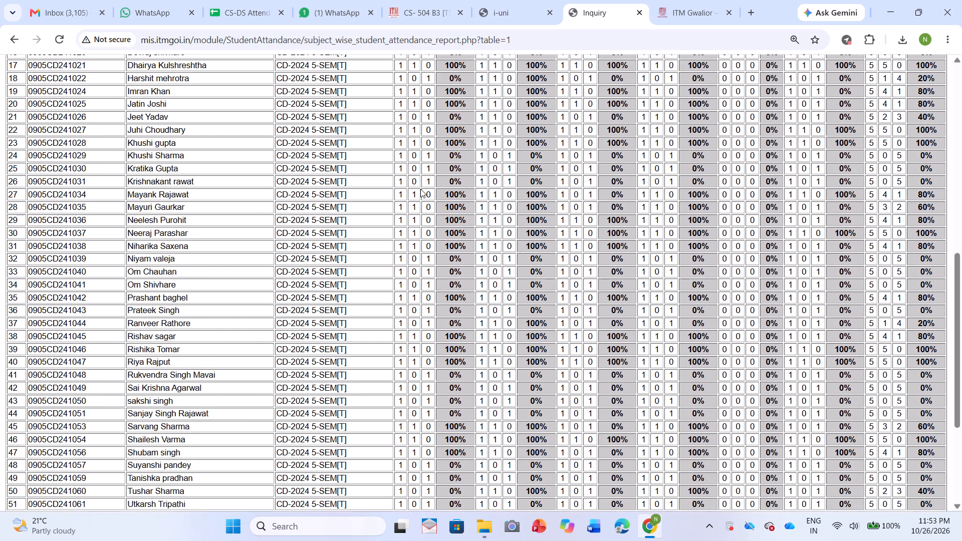
scroll(420, 189, "up", 2)
scroll(420, 189, "down", 7)
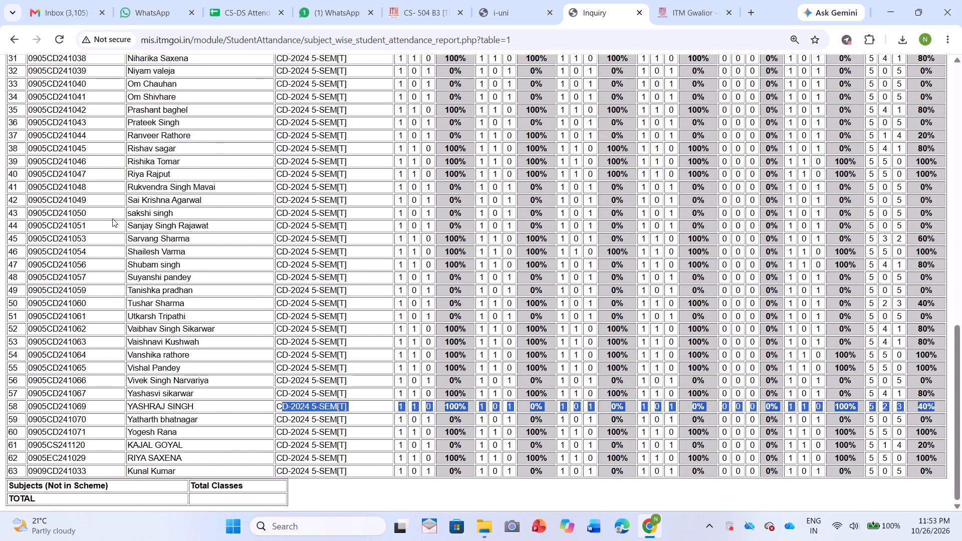
Highlight the CD 504 (A) present and absent figures in row 44, and clear the selection.
left_click_drag(408, 227, 448, 225)
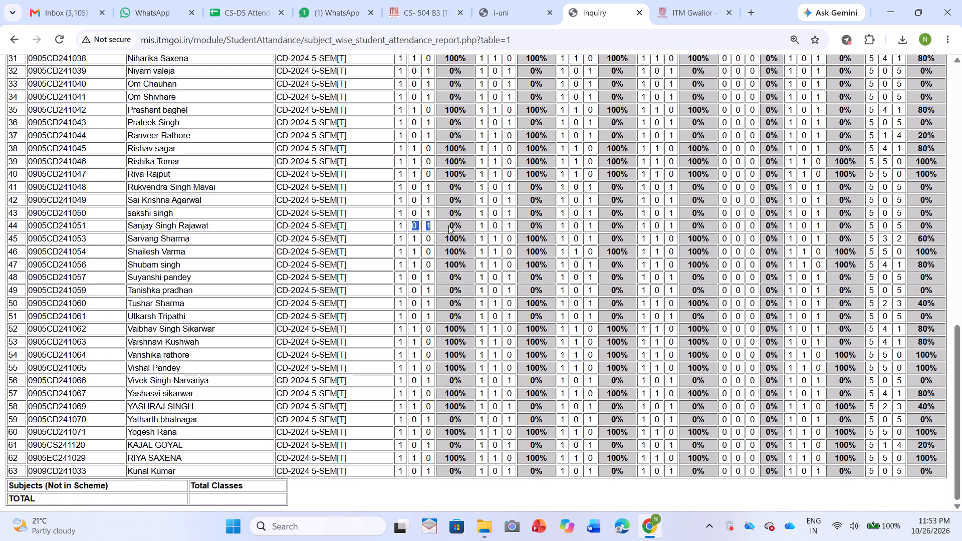
left_click_drag(448, 225, 611, 464)
left_click(611, 464)
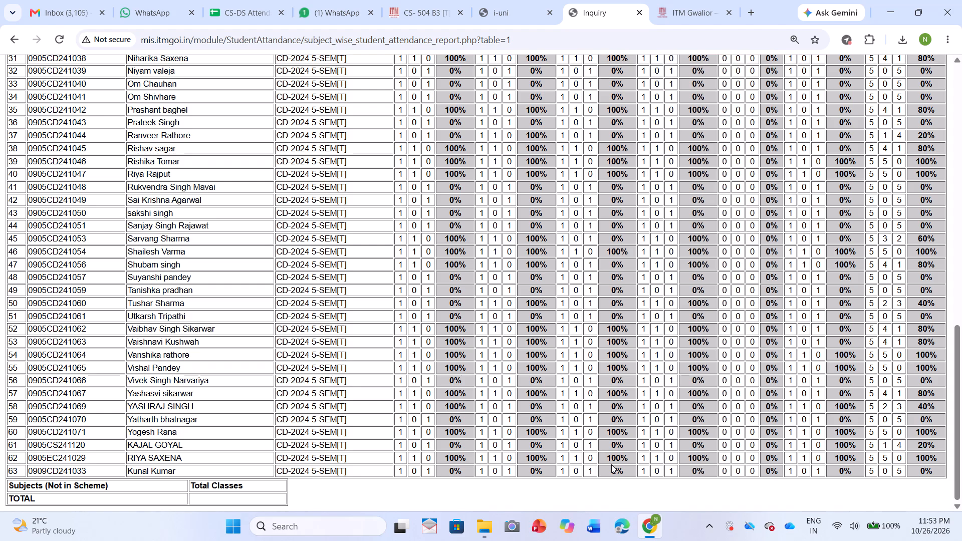
Check the subject column headings and highlight the present count under CD 504 (A) in row 58.
scroll(611, 464, "up", 9)
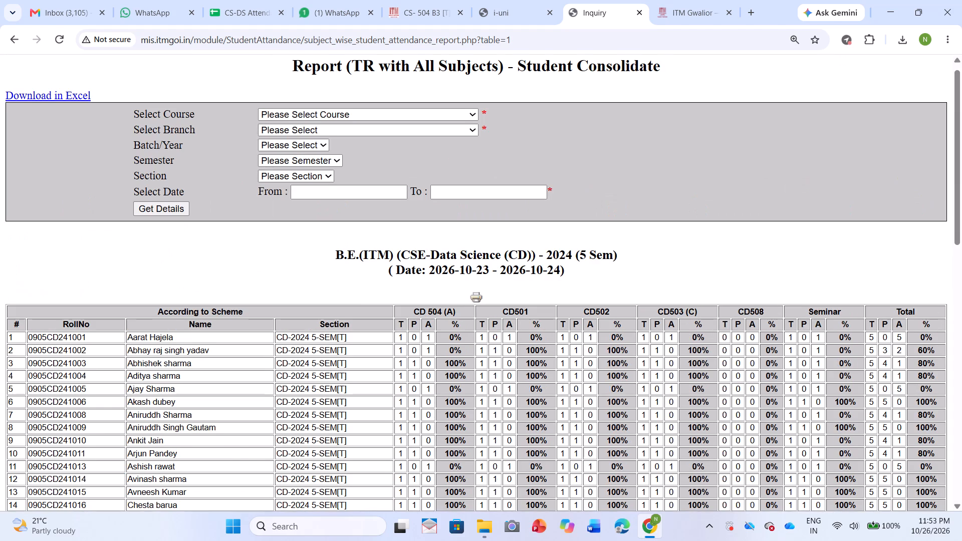
scroll(451, 350, "down", 7)
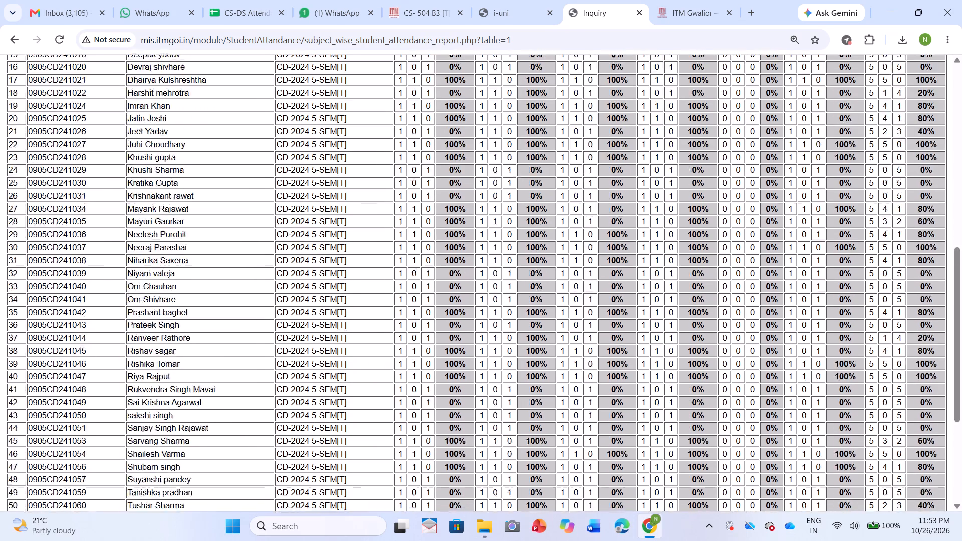
scroll(451, 350, "down", 7)
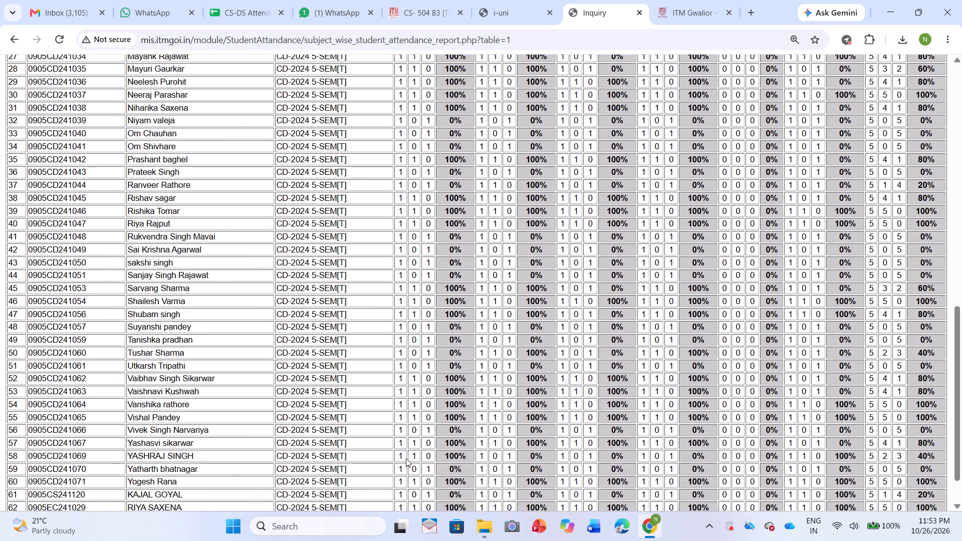
double_click(406, 459)
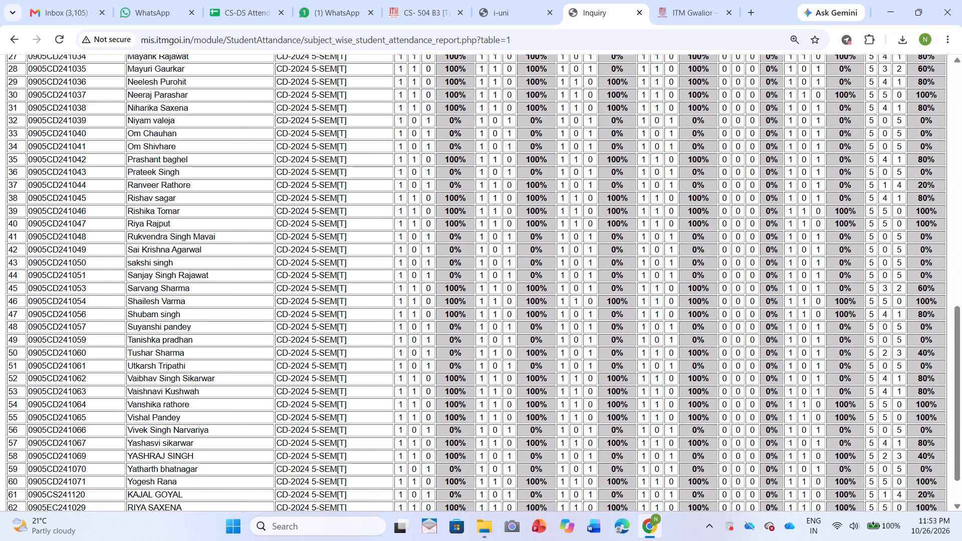
double_click(414, 459)
triple_click(414, 459)
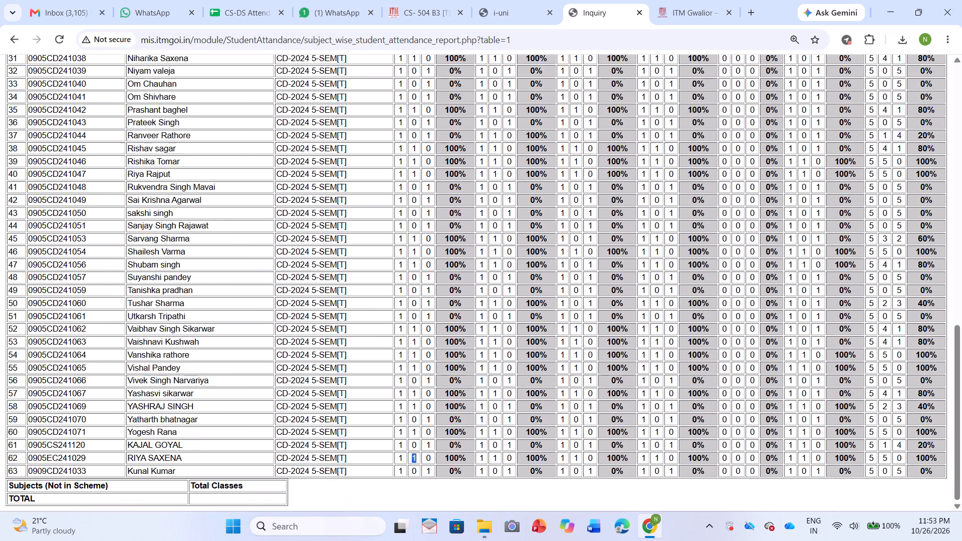
double_click(415, 434)
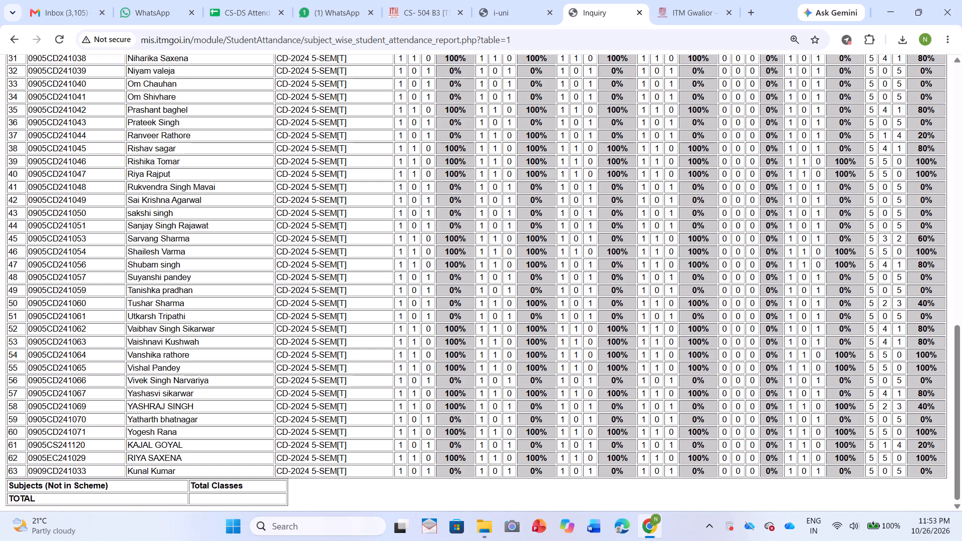
double_click(415, 434)
double_click(415, 434)
double_click(413, 408)
Recheck the subject headings and highlight the CD 504 (A) percentage in row 58.
scroll(766, 404, "up", 6)
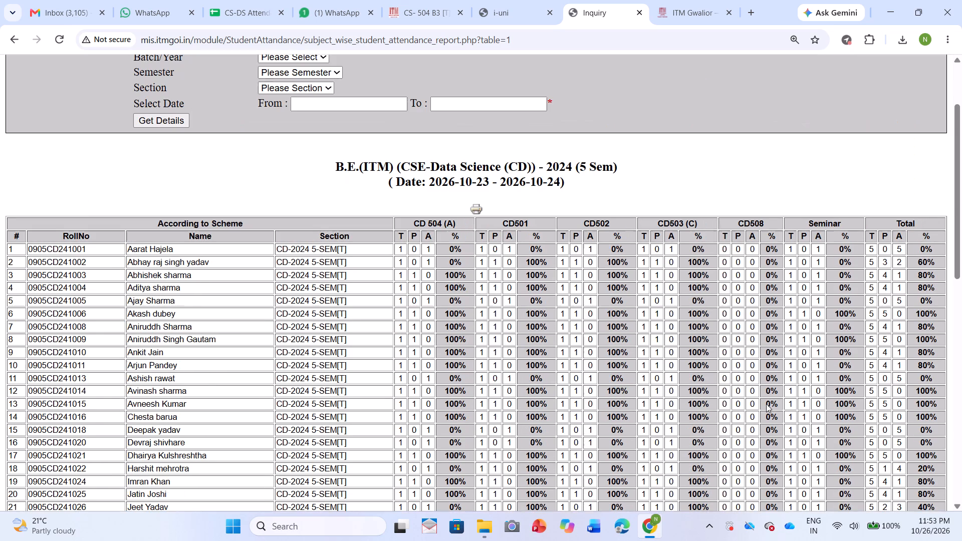
scroll(766, 404, "down", 9)
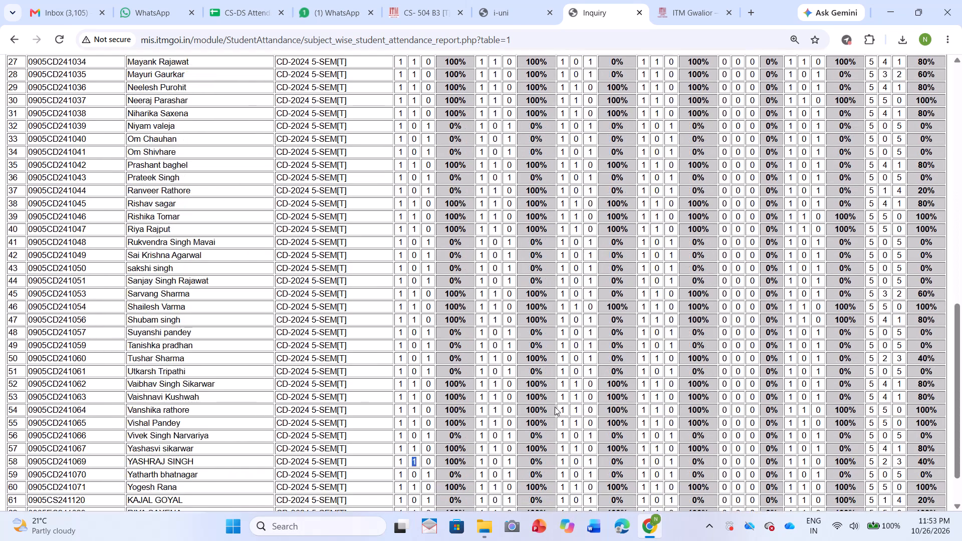
double_click(449, 402)
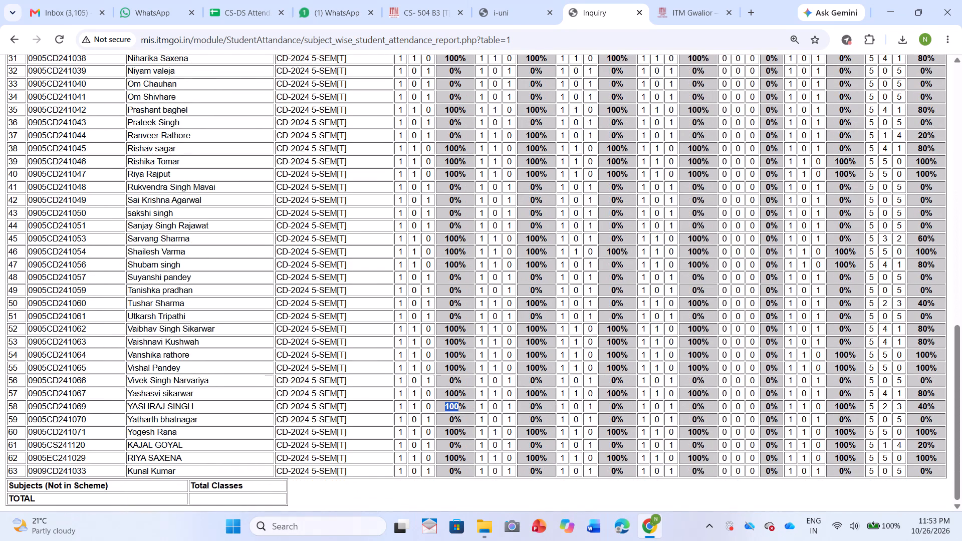
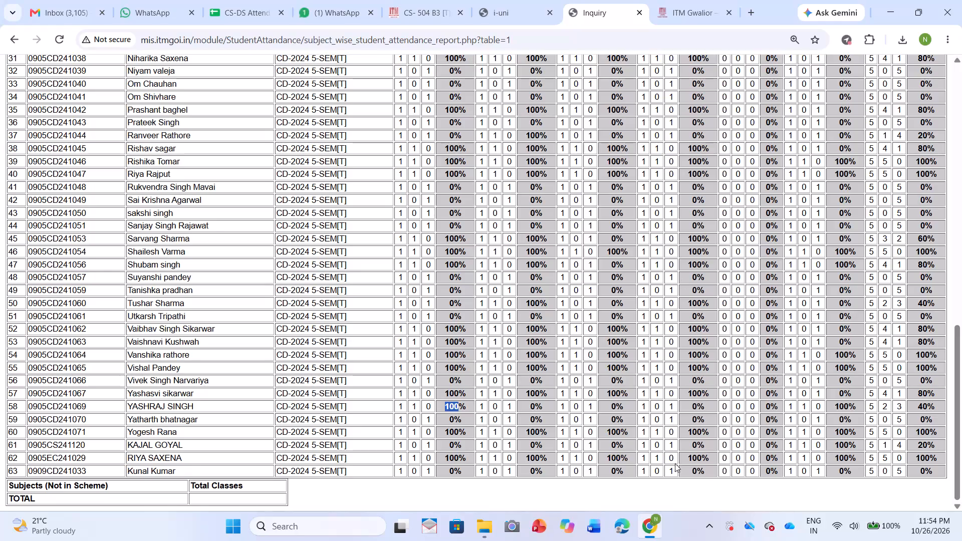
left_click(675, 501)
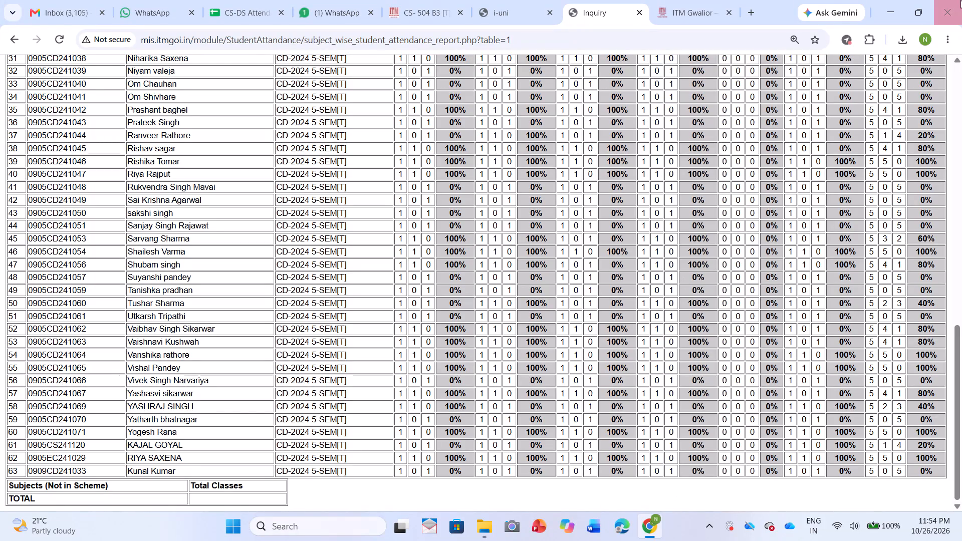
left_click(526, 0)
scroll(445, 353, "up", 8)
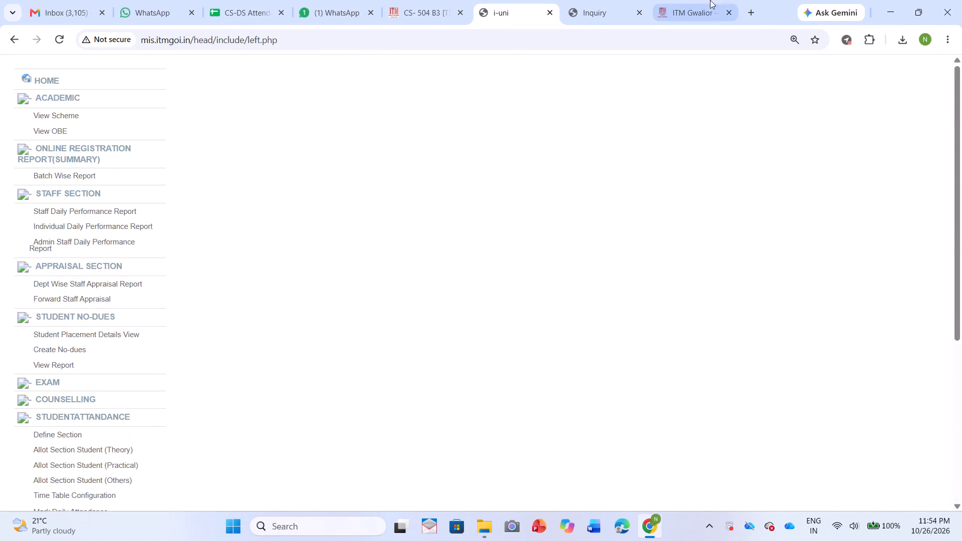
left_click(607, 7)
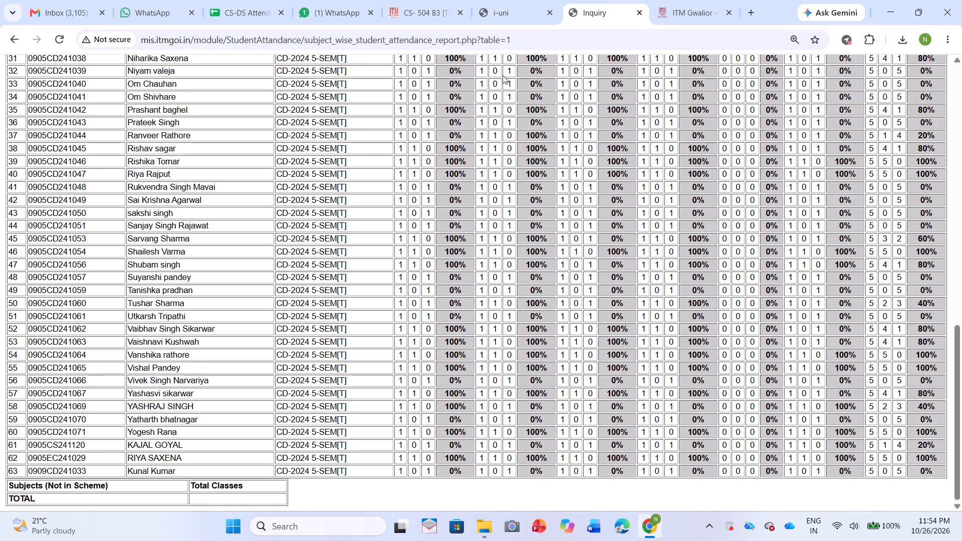
Change the head portal menu's address to the student portal menu at mis.itmgoi.in/std/include/left.php.
left_click(498, 7)
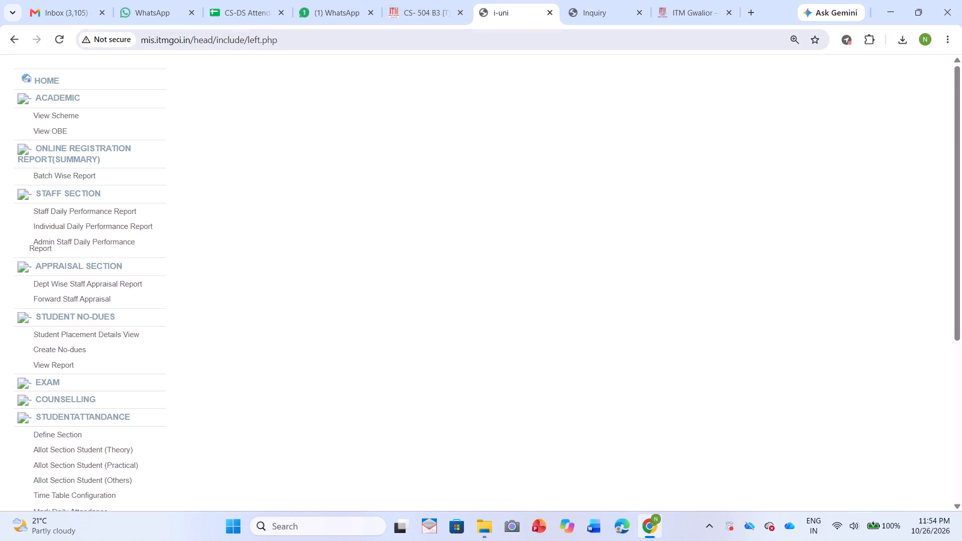
left_click_drag(193, 45, 248, 42)
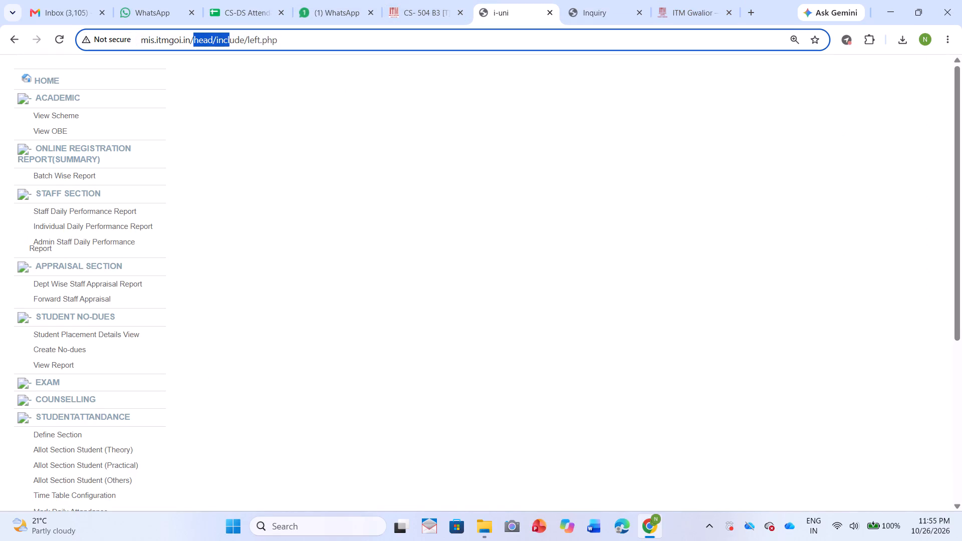
left_click_drag(248, 42, 343, 46)
key("BackSpace")
type("std")
left_click(267, 65)
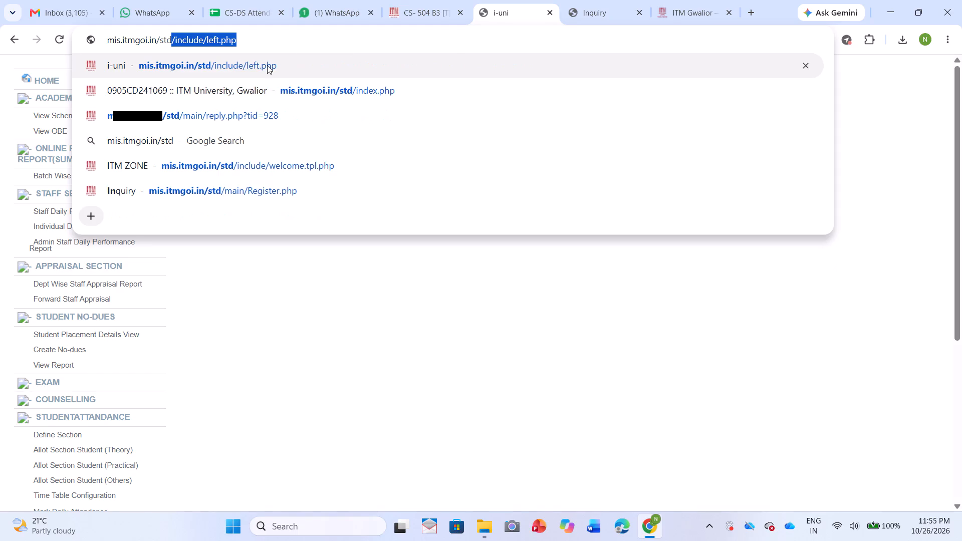
scroll(108, 255, "down", 5)
scroll(596, 269, "up", 7)
Close the subject-wise student attendance report page.
left_click(584, 0)
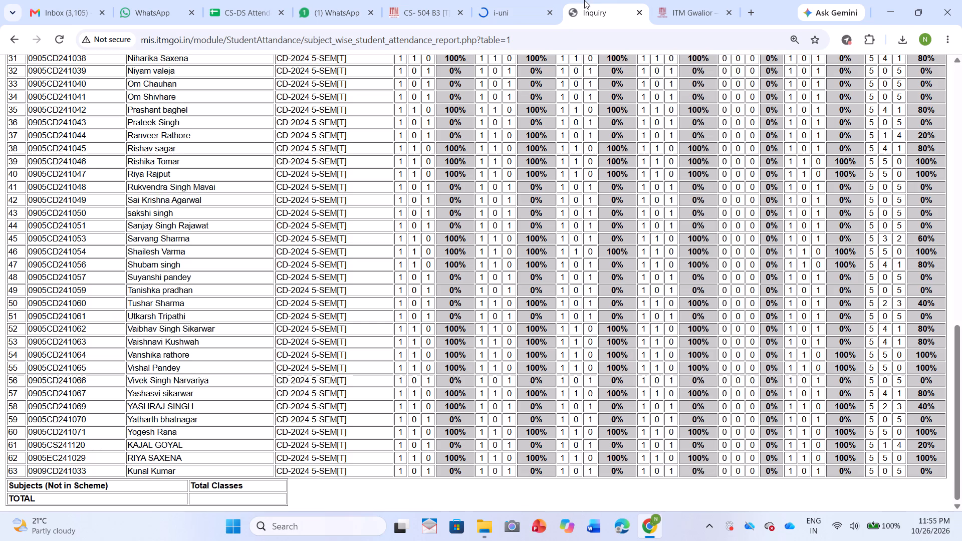
left_click(642, 14)
Open the student's own attendance report from the student portal and choose section CD-2024 5-SEM(T)-Semester:5.
left_click(493, 7)
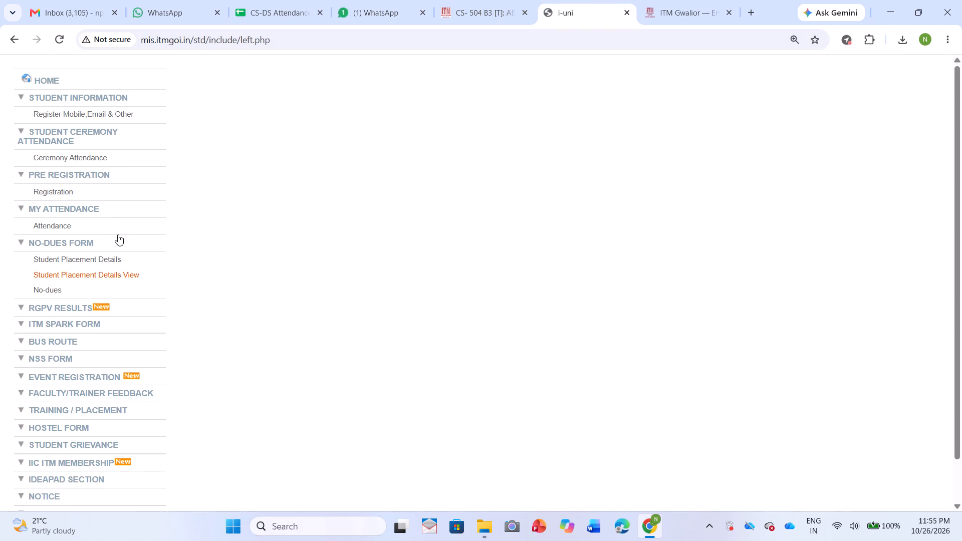
left_click(46, 227)
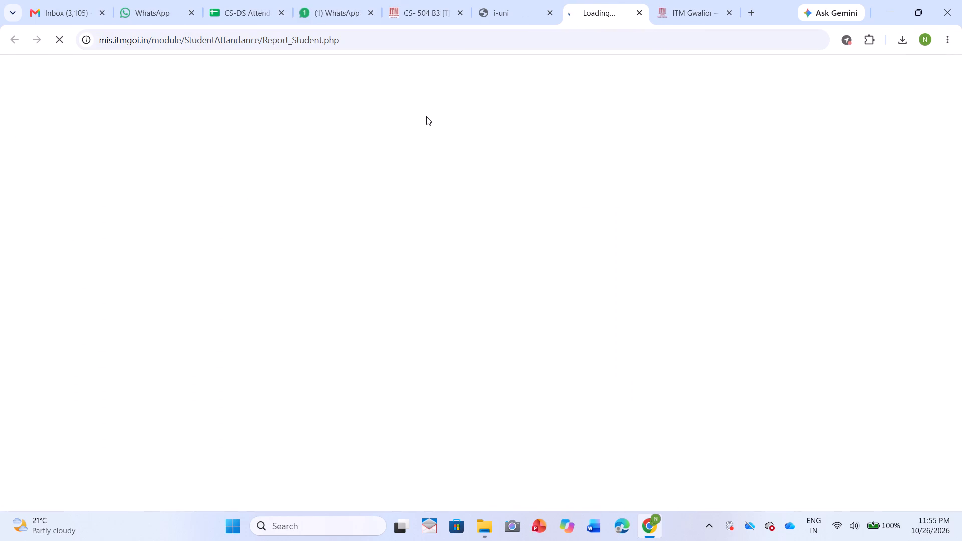
left_click(491, 92)
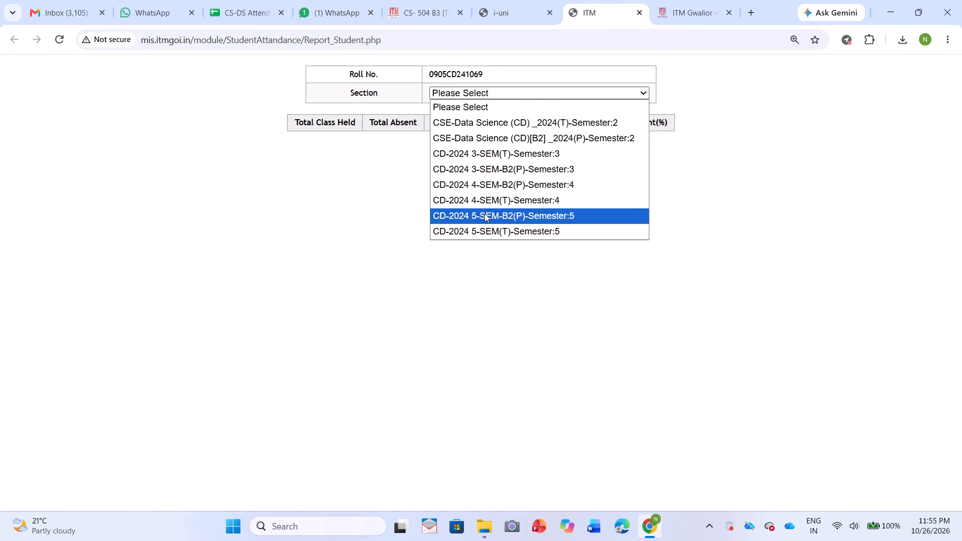
left_click(482, 226)
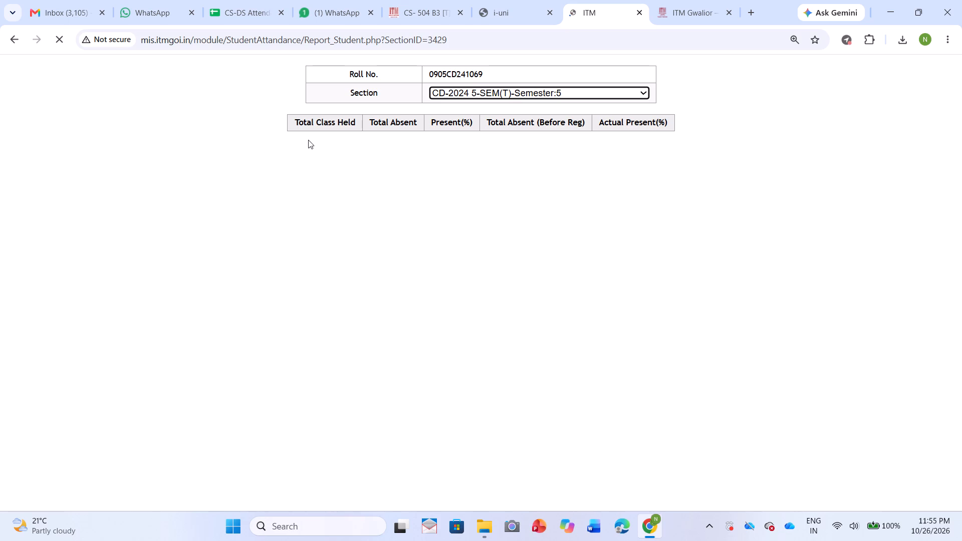
Return to the student portal menu page.
left_click(522, 5)
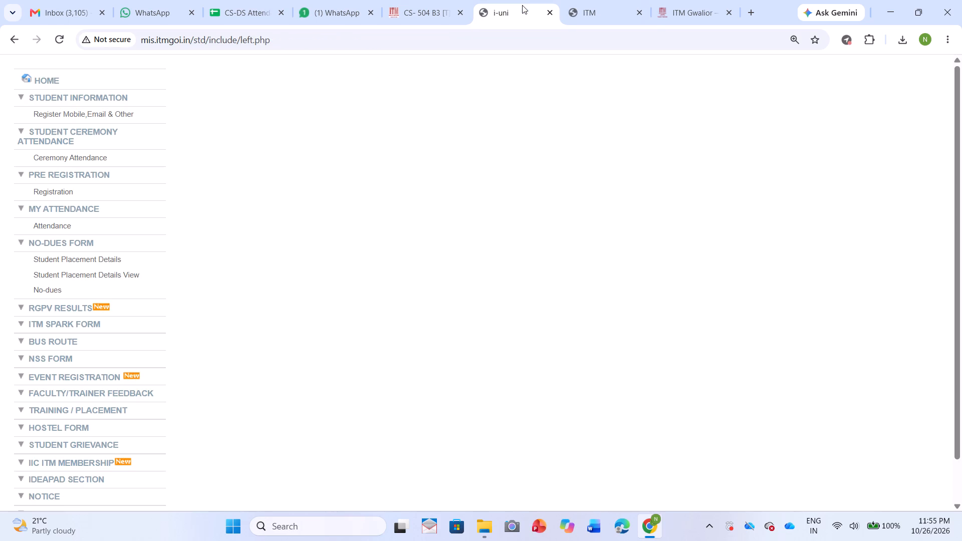
Open the detailed class-by-class record behind Total Class Held in the student's attendance report and maximize its window.
left_click(624, 12)
left_click(300, 137)
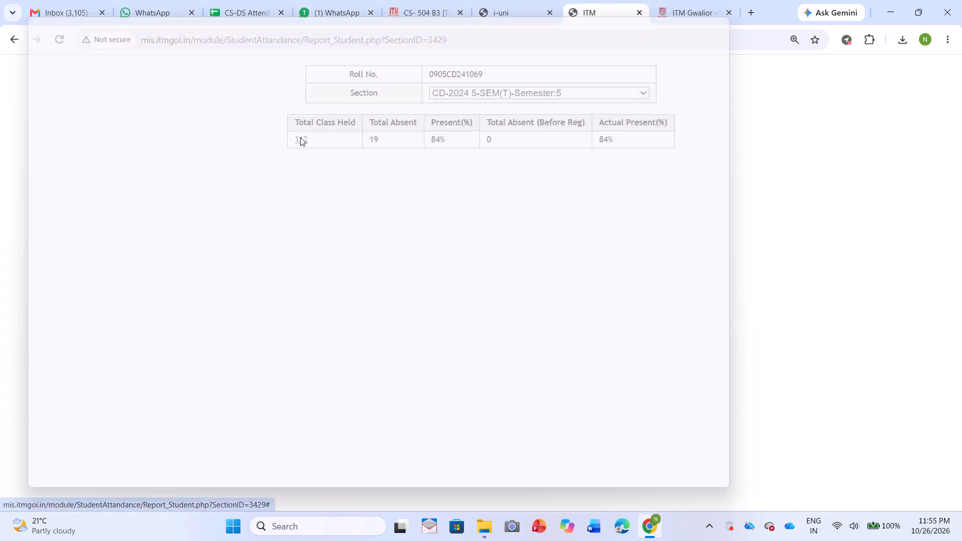
left_click(708, 4)
Examine the CD-2024 5-SEM class records, checking the red absence rows against subject code, faculty name and date.
scroll(461, 251, "up", 6)
scroll(461, 251, "down", 7)
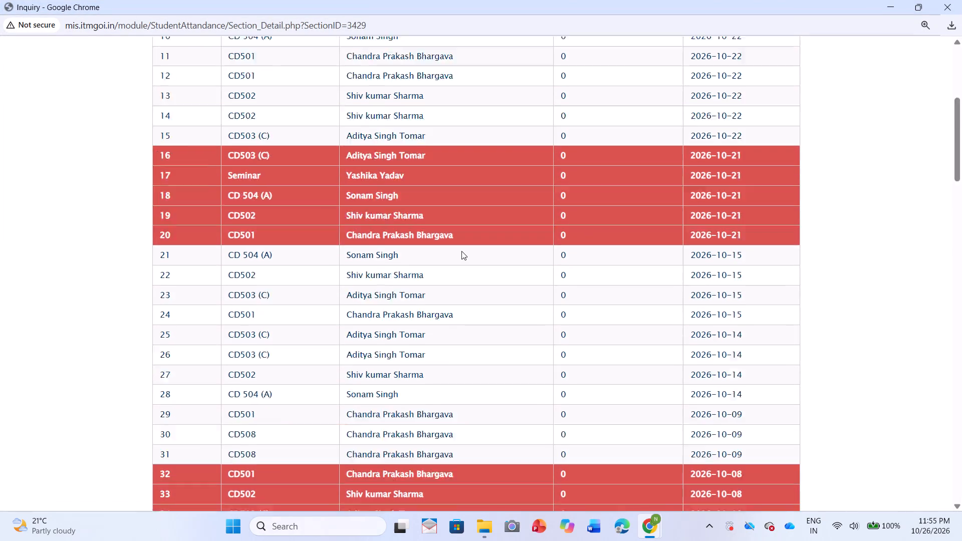
scroll(461, 251, "up", 9)
left_click_drag(234, 259, 789, 437)
scroll(802, 409, "down", 3)
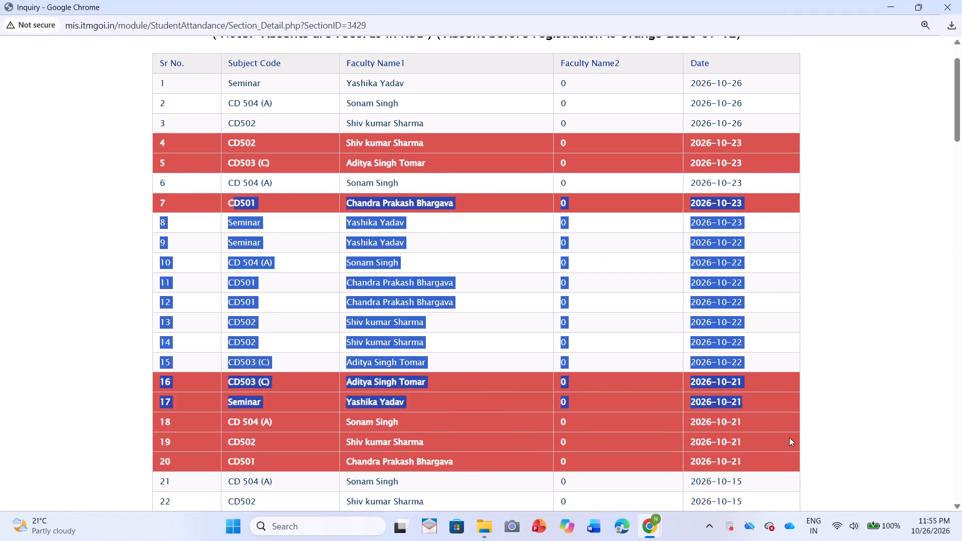
scroll(789, 437, "down", 2)
left_click_drag(789, 437, 452, 320)
scroll(771, 453, "up", 7)
left_click(452, 320)
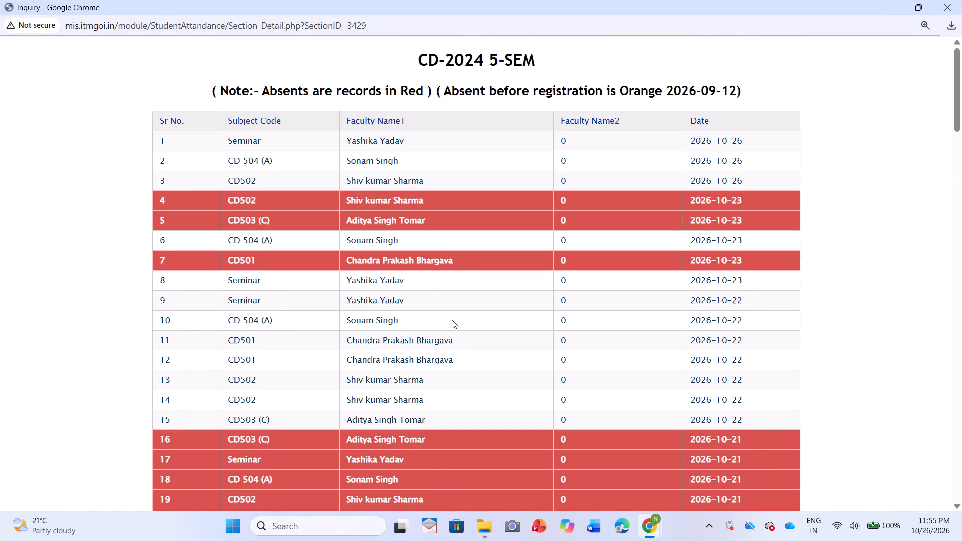
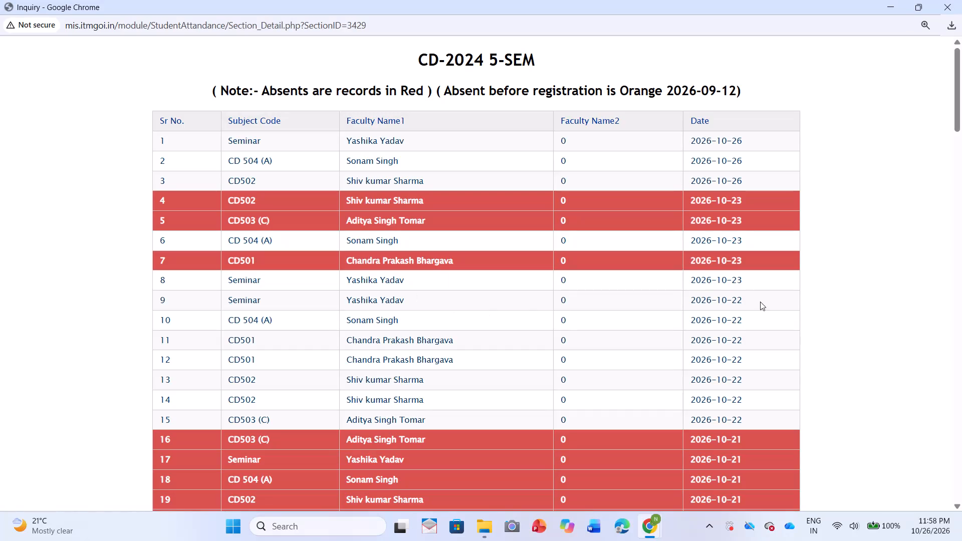
Examine the CD-2024 5-SEM daily attendance records from the newest entries through the Subject/Class Wise Attendance summary and its total row.
left_click_drag(751, 302, 347, 283)
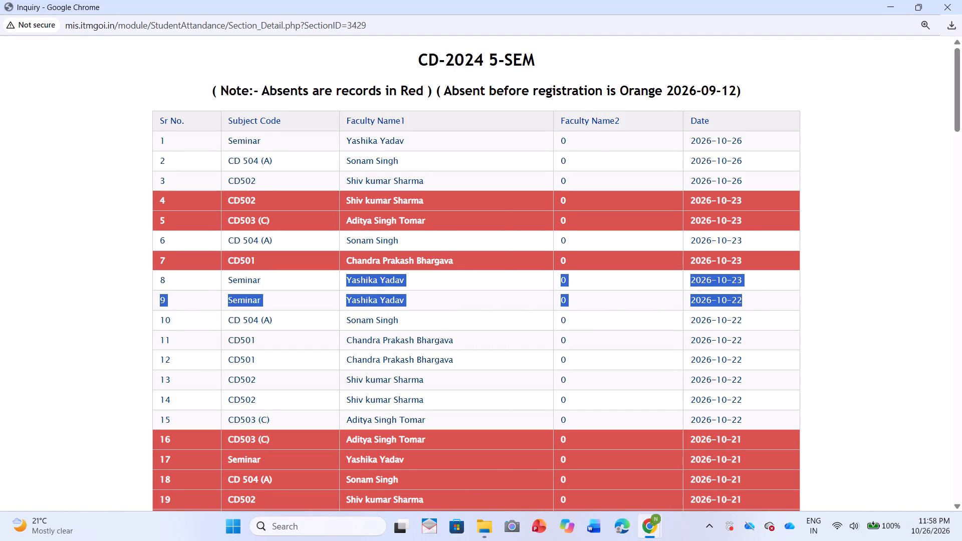
left_click_drag(347, 283, 352, 282)
left_click(352, 282)
scroll(344, 355, "down", 2)
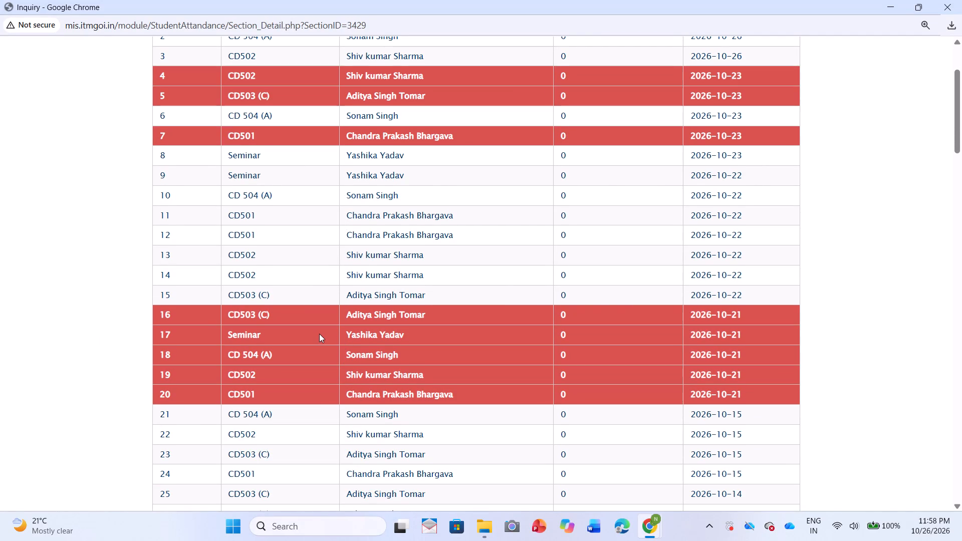
scroll(372, 309, "down", 5)
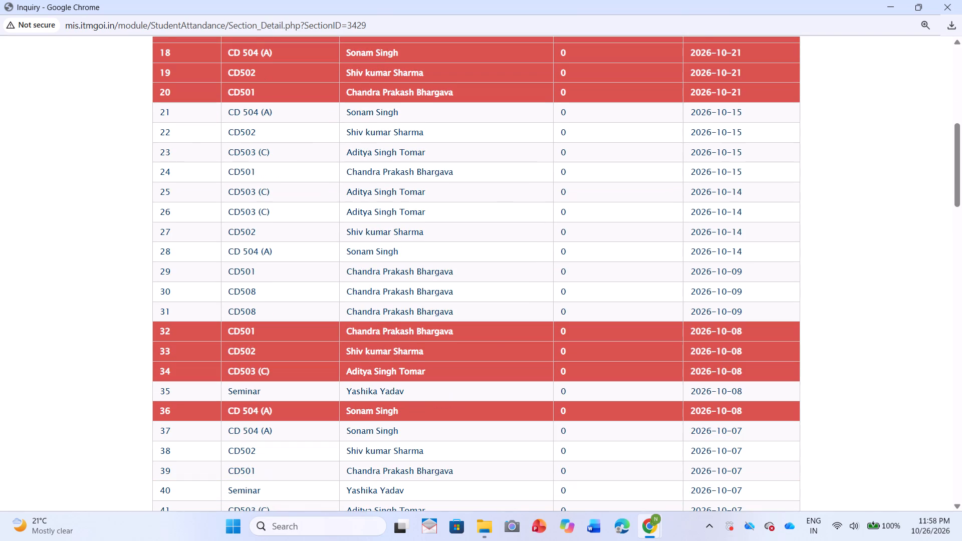
left_click_drag(353, 380, 663, 401)
scroll(641, 468, "down", 5)
scroll(586, 436, "down", 8)
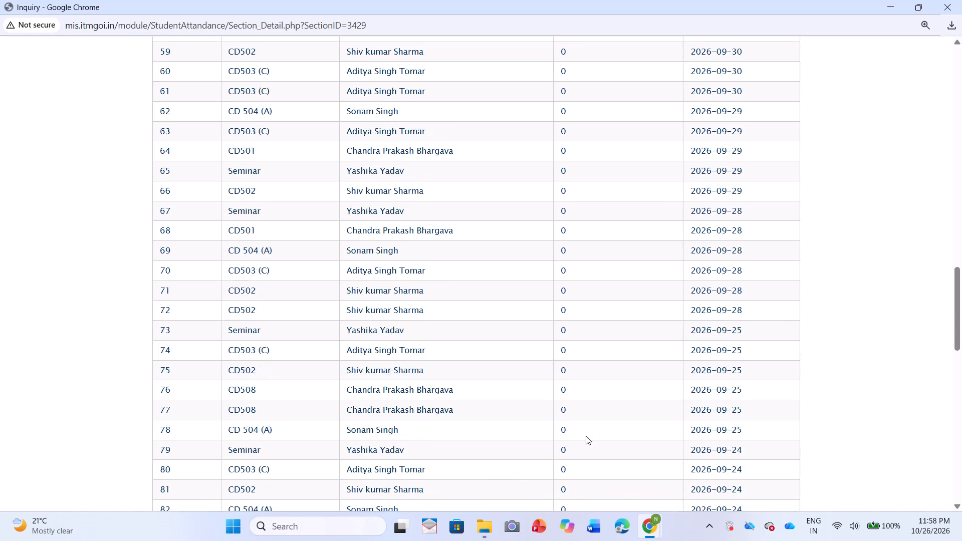
scroll(586, 436, "down", 18)
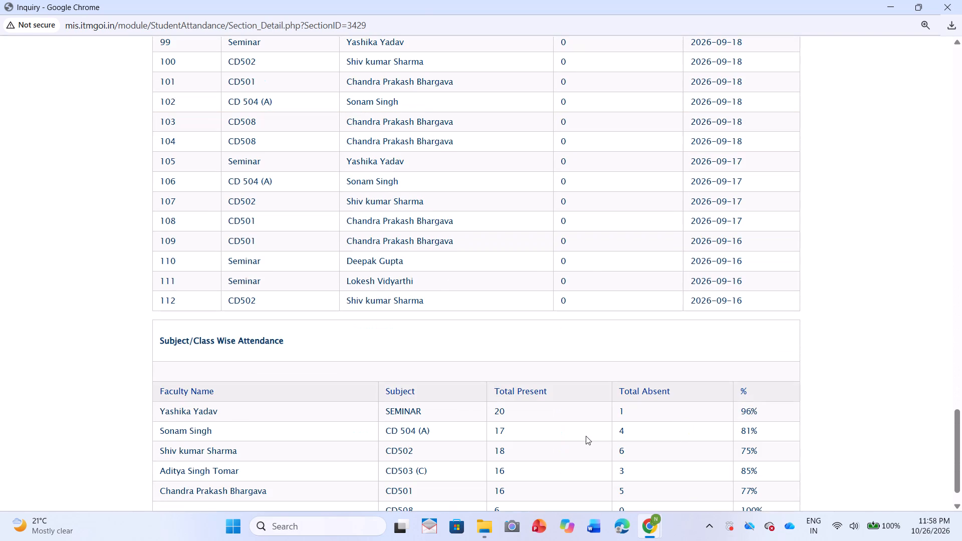
scroll(586, 436, "down", 4)
left_click_drag(389, 428, 634, 457)
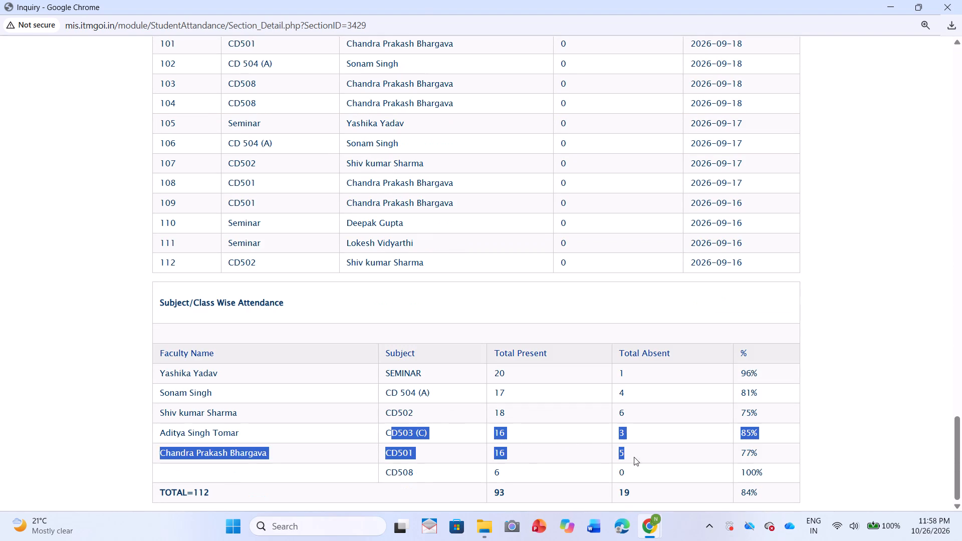
left_click_drag(634, 457, 748, 494)
left_click(555, 460)
Recheck the daily records back up to the newest entry, highlighting the rows dated 2026-09-21 and 2026-09-22 along the way.
scroll(555, 460, "up", 8)
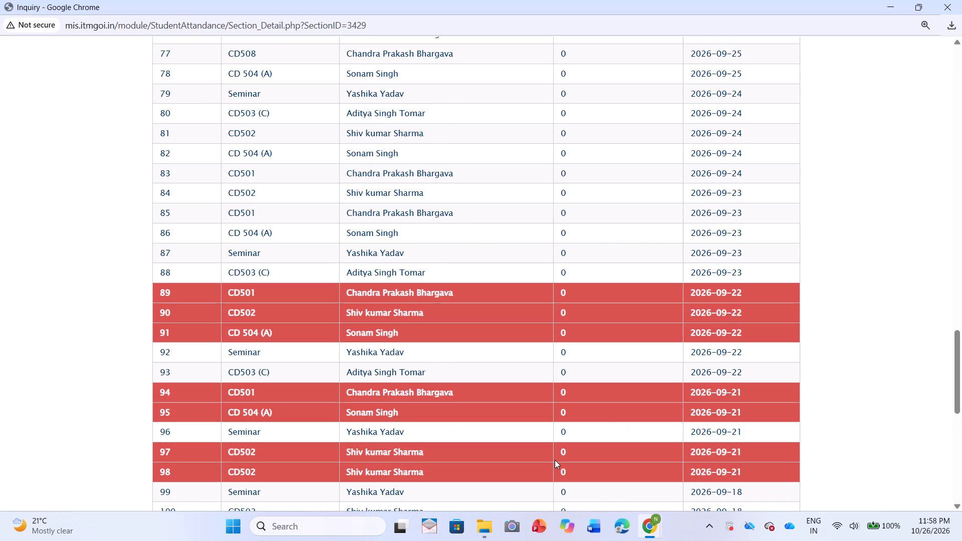
left_click_drag(752, 392, 158, 368)
left_click_drag(743, 441, 180, 369)
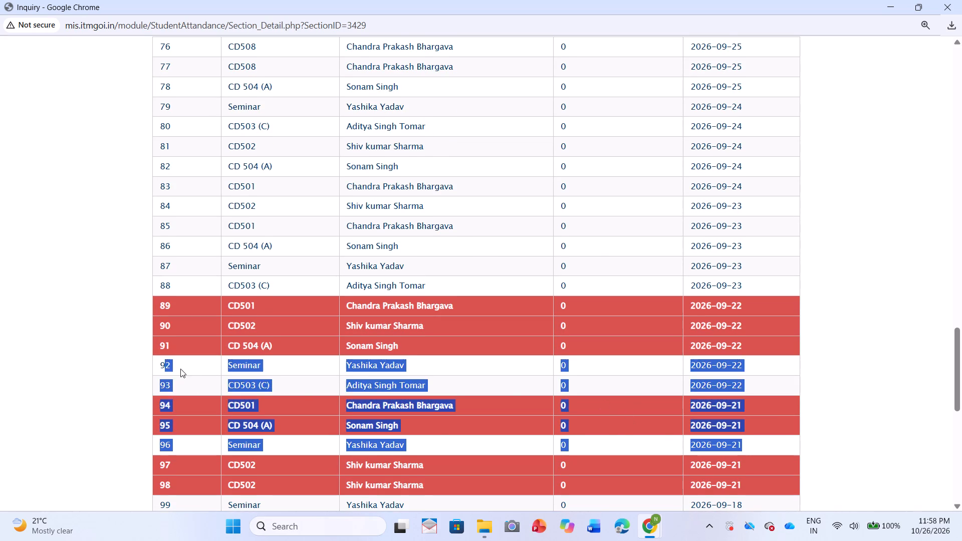
left_click_drag(180, 369, 192, 369)
scroll(192, 367, "up", 7)
left_click_drag(248, 420, 249, 415)
scroll(248, 420, "up", 11)
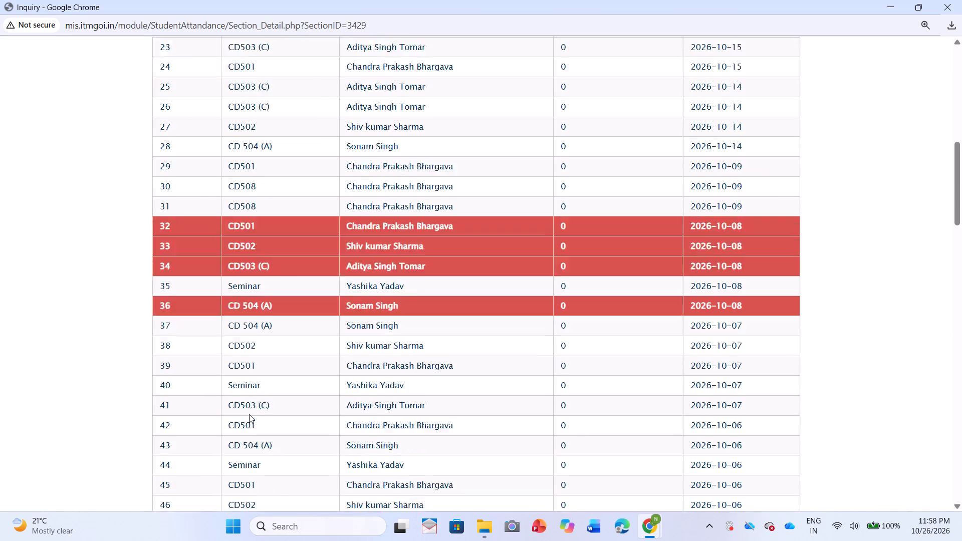
scroll(249, 414, "up", 14)
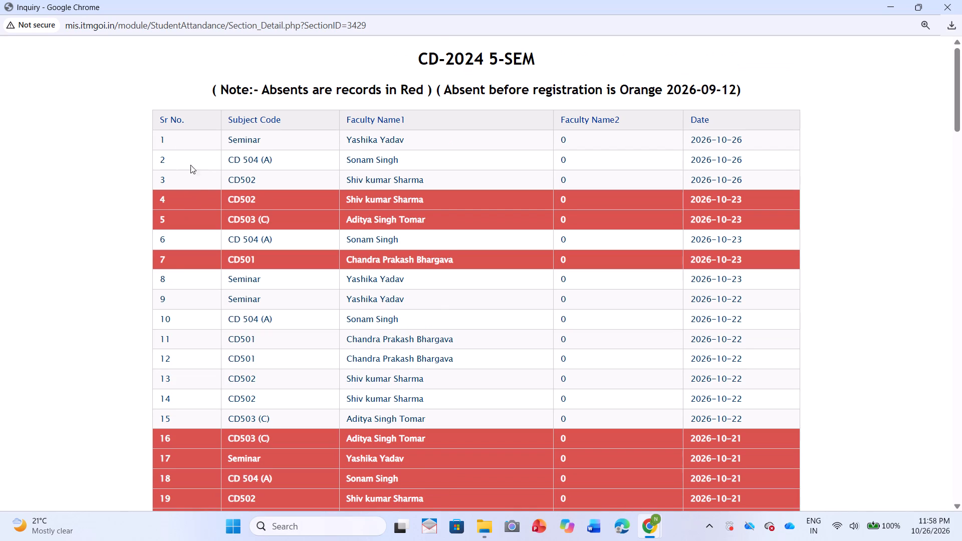
Highlight the full attendance report from the first record to the total row, and recheck the last record and the summary heading.
left_click_drag(155, 132, 792, 540)
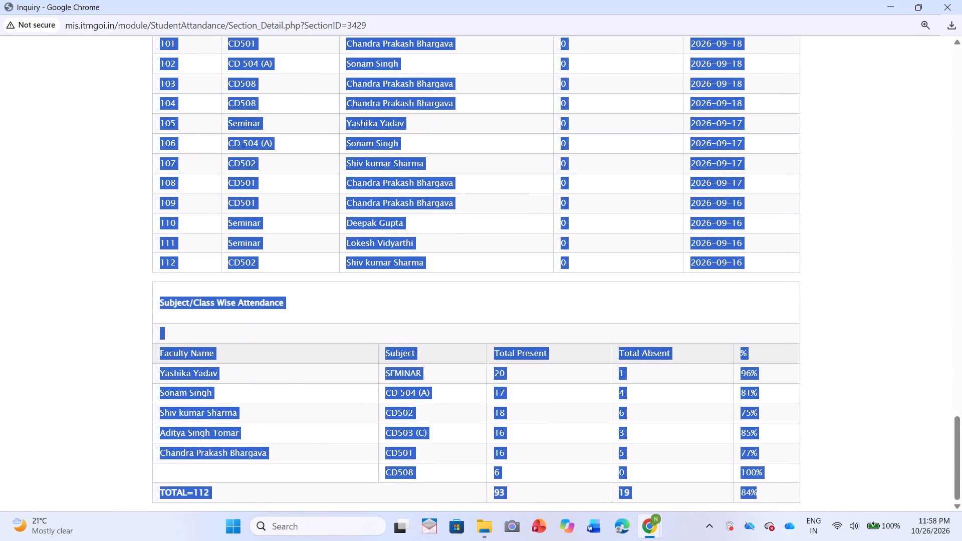
left_click_drag(759, 269, 31, 222)
left_click(157, 253)
left_click(157, 257)
left_click_drag(157, 259, 230, 300)
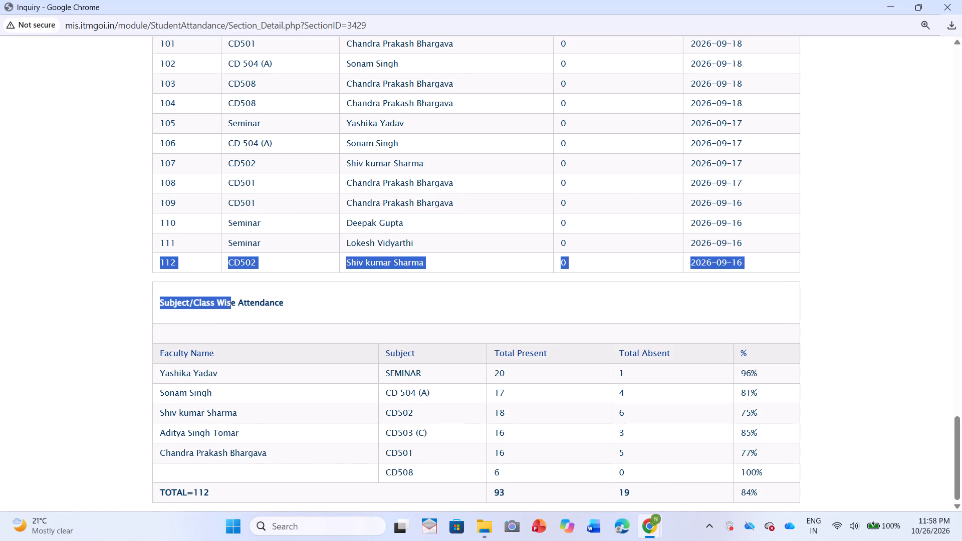
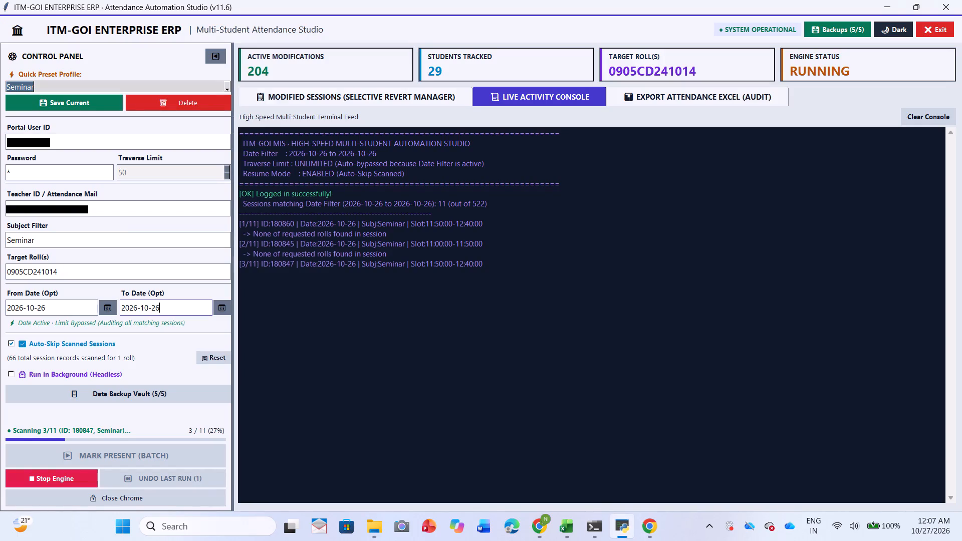
Follow the running Seminar attendance scan for 2026-10-26 in the live activity console and check its automated browser window.
scroll(458, 342, "down", 10)
left_click_drag(293, 261, 396, 307)
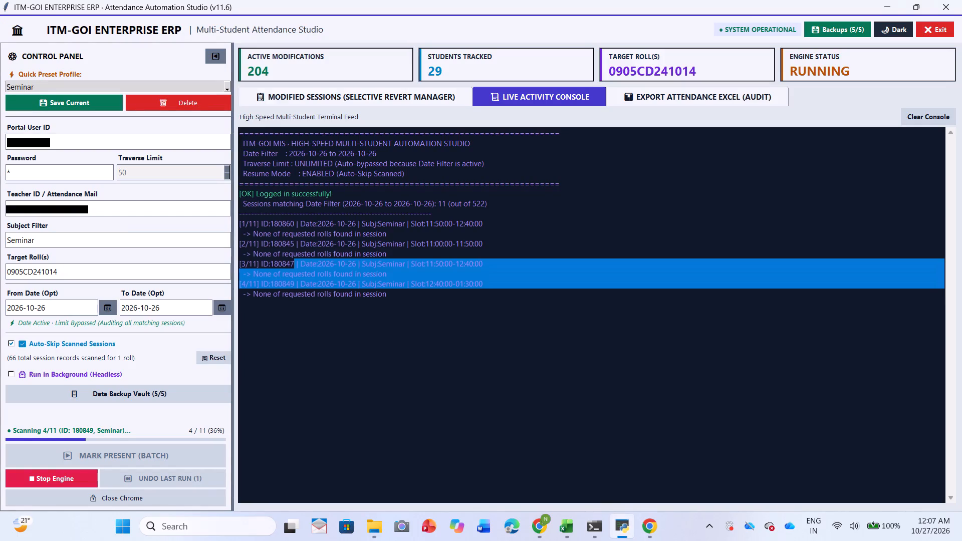
left_click(379, 347)
scroll(358, 314, "down", 4)
left_click(638, 528)
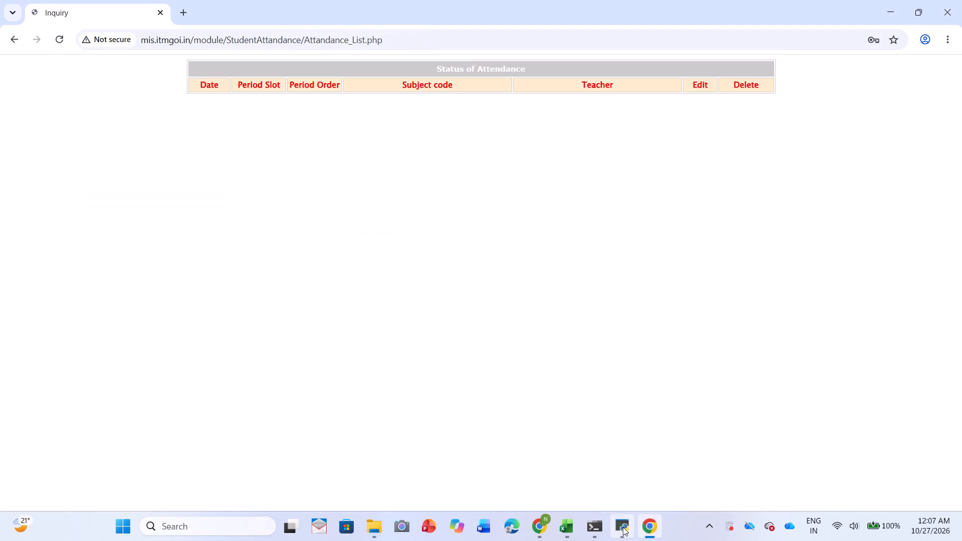
left_click(623, 527)
scroll(390, 365, "down", 5)
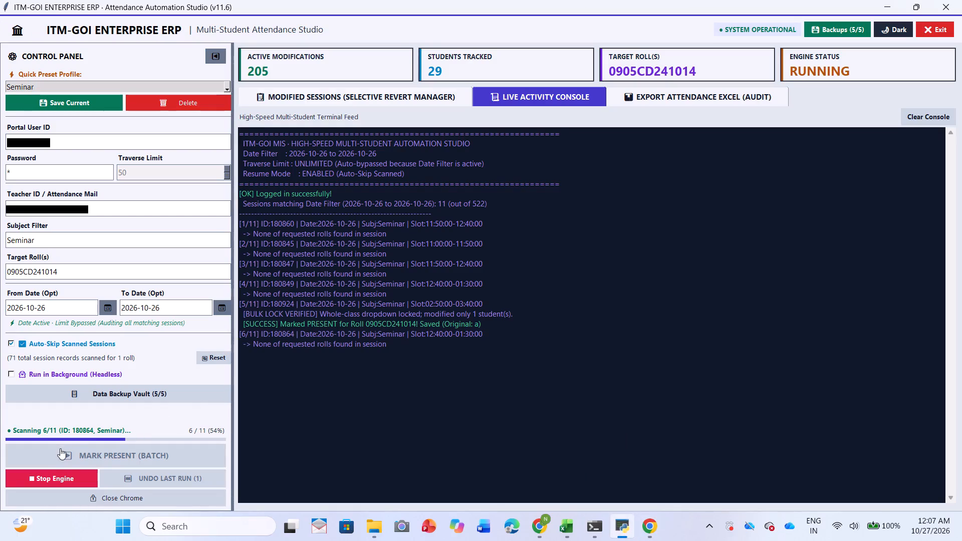
Stop the running Seminar attendance batch for 2026-10-26 and close its automated Chrome window, dismissing the completion summary.
left_click(71, 475)
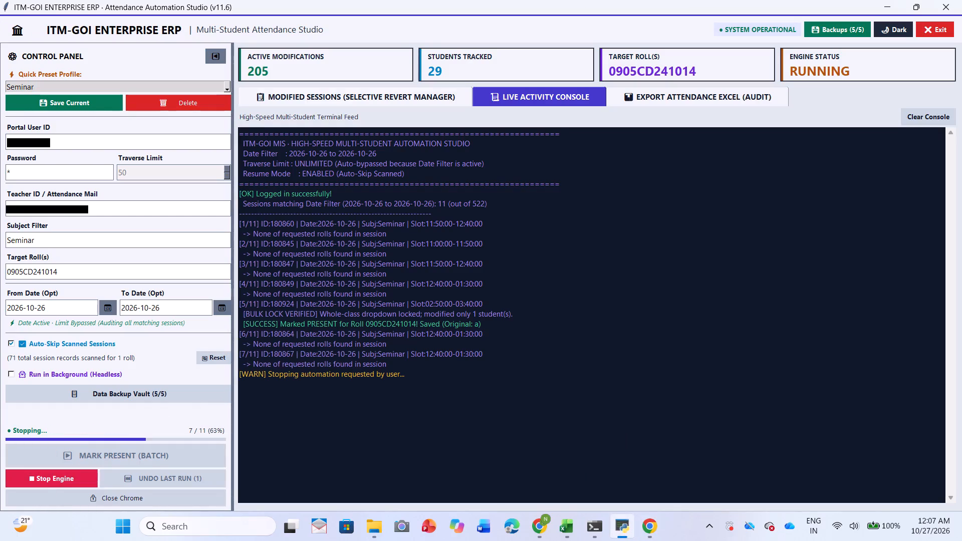
left_click(646, 522)
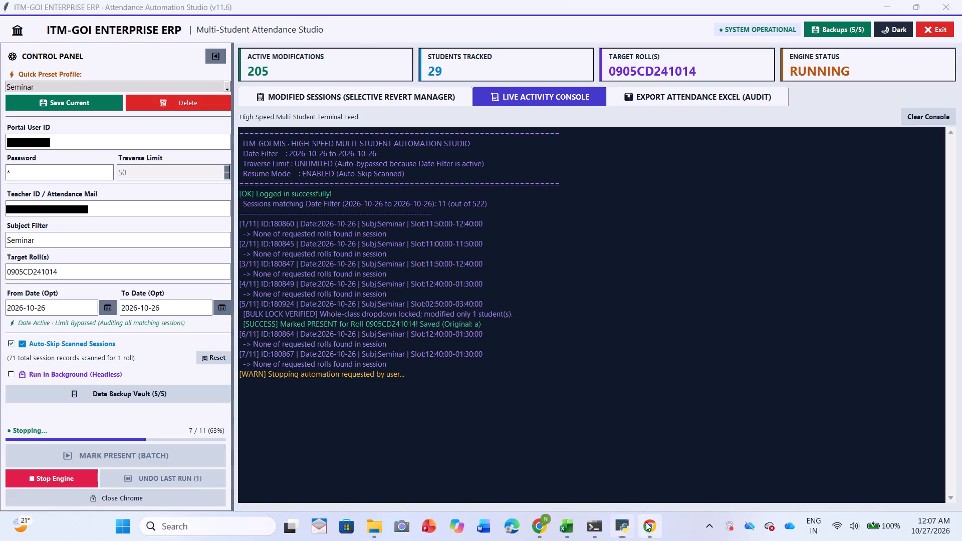
left_click(961, 0)
left_click(593, 333)
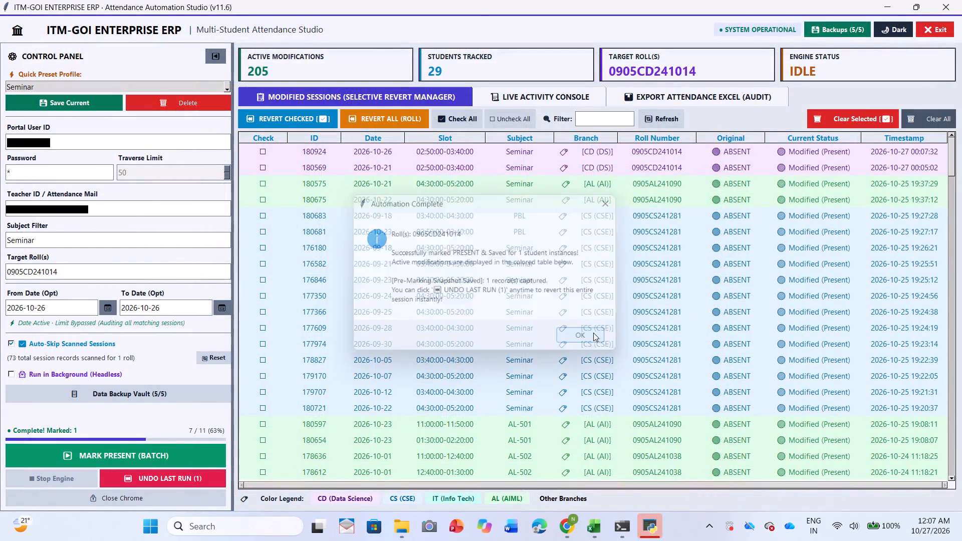
scroll(637, 181, "up", 7)
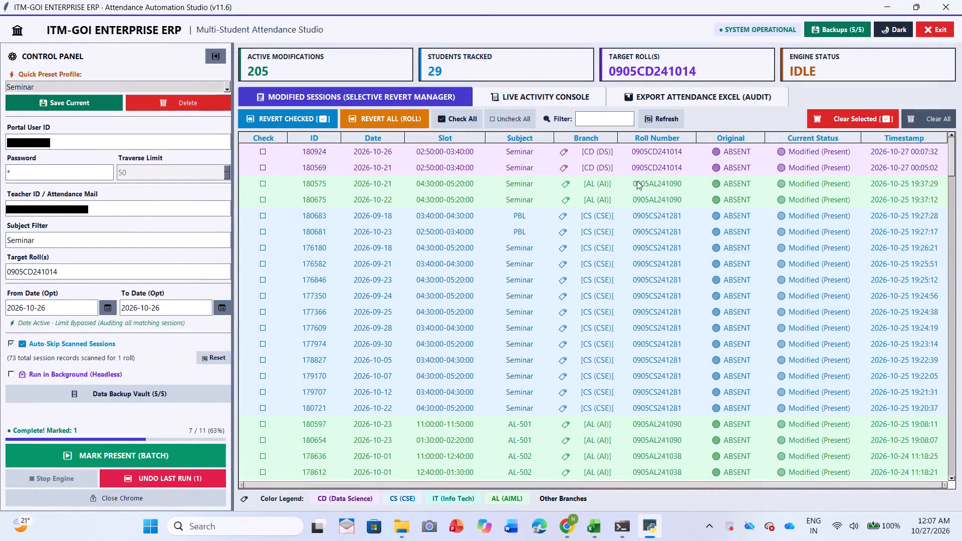
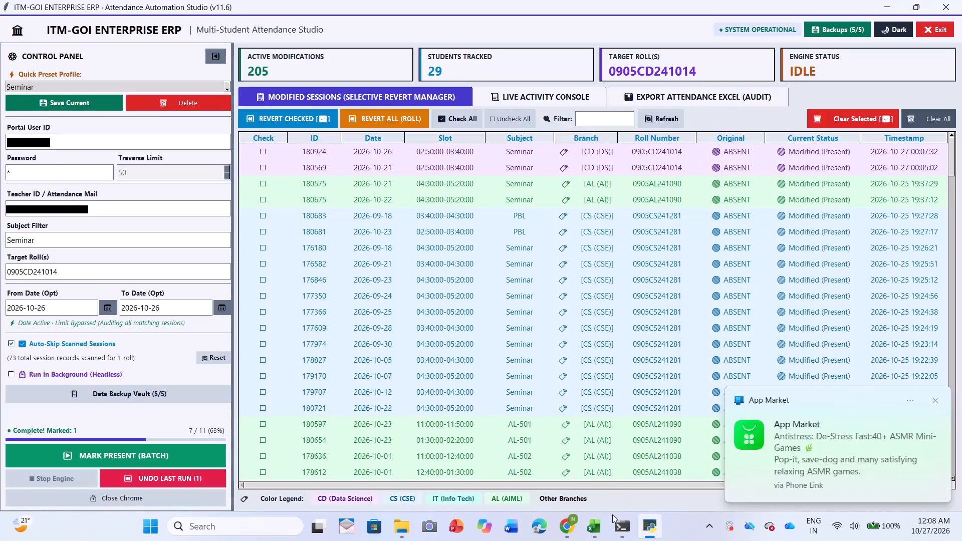
Switch to the Combined Attendance sheet in Excel and examine the students' roll numbers against their attendance across the subject columns.
left_click(588, 531)
scroll(666, 296, "left", 4)
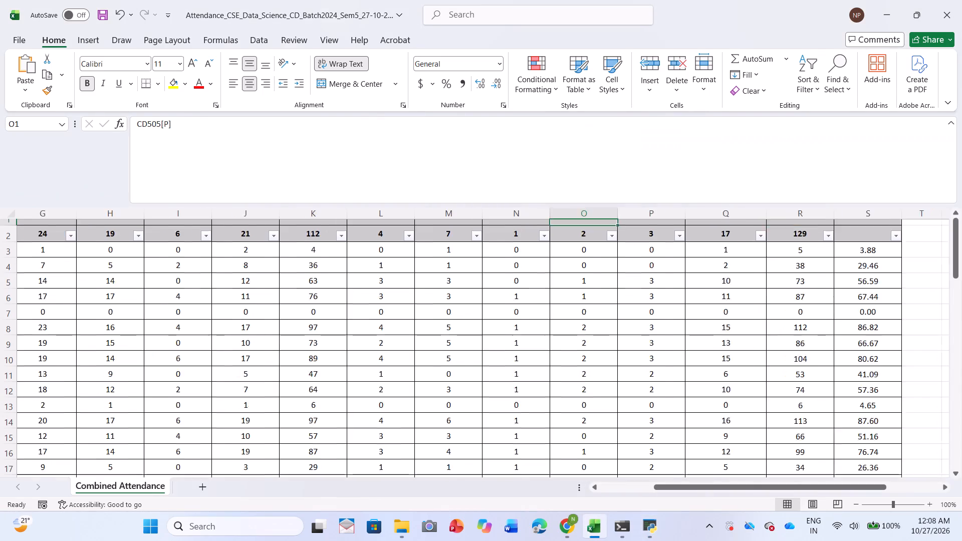
scroll(666, 296, "left", 5)
scroll(666, 296, "right", 7)
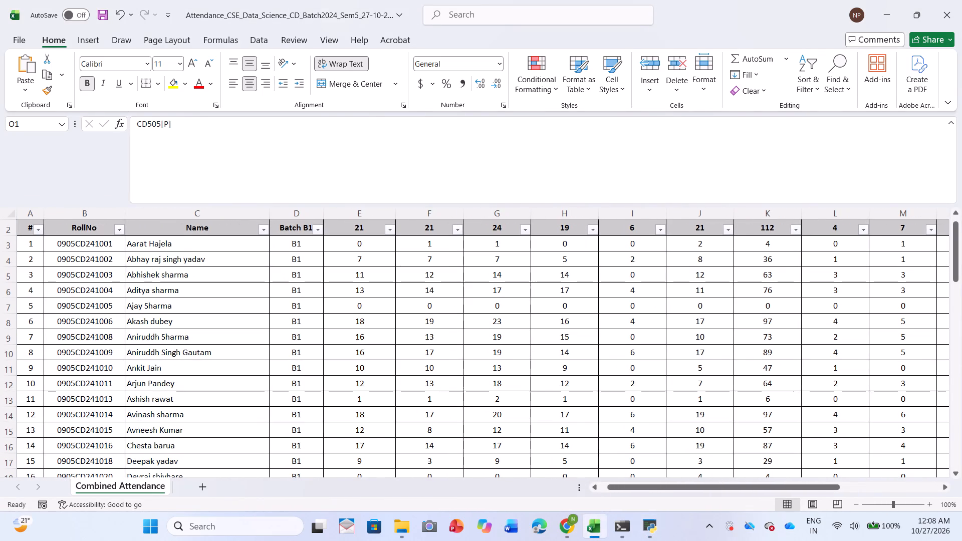
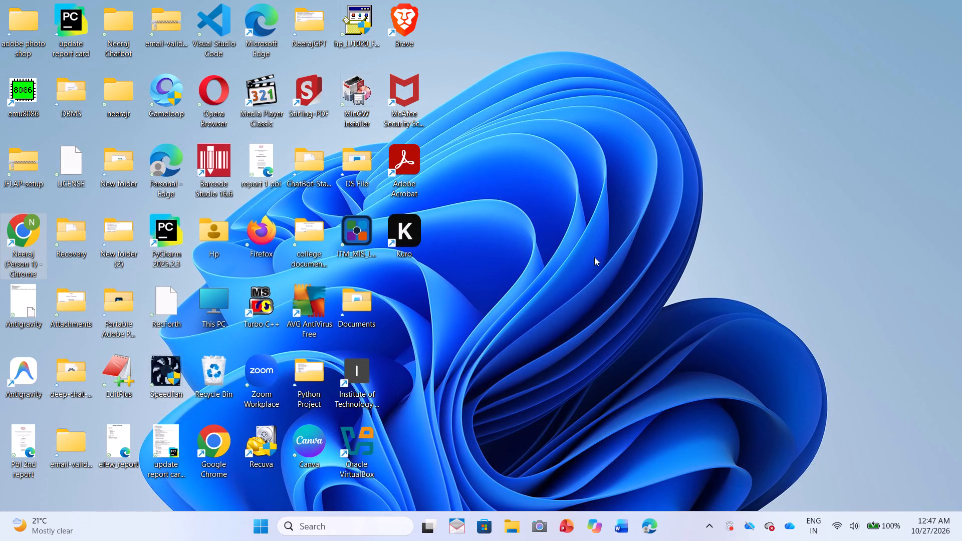
End the Windows session using the computer's power options.
left_click(265, 535)
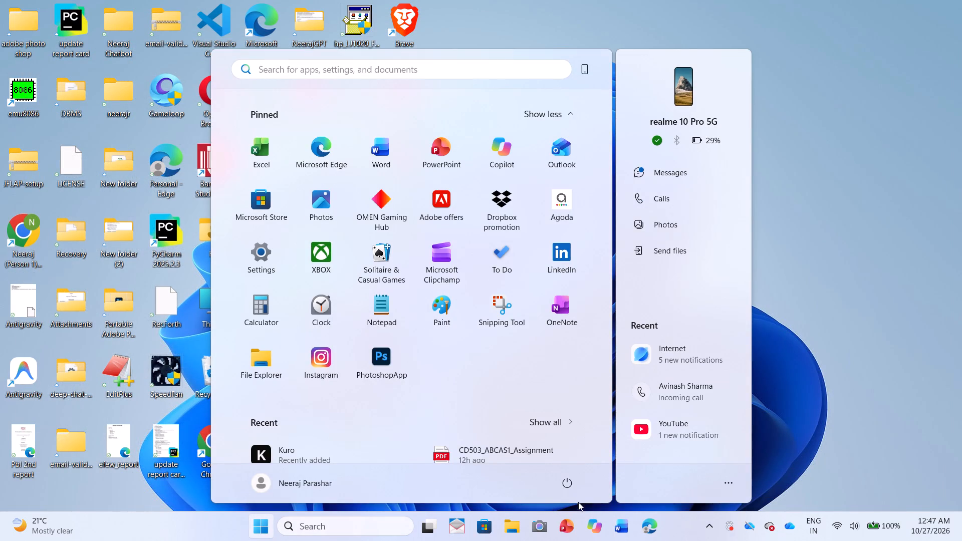
left_click(573, 492)
left_click(567, 438)
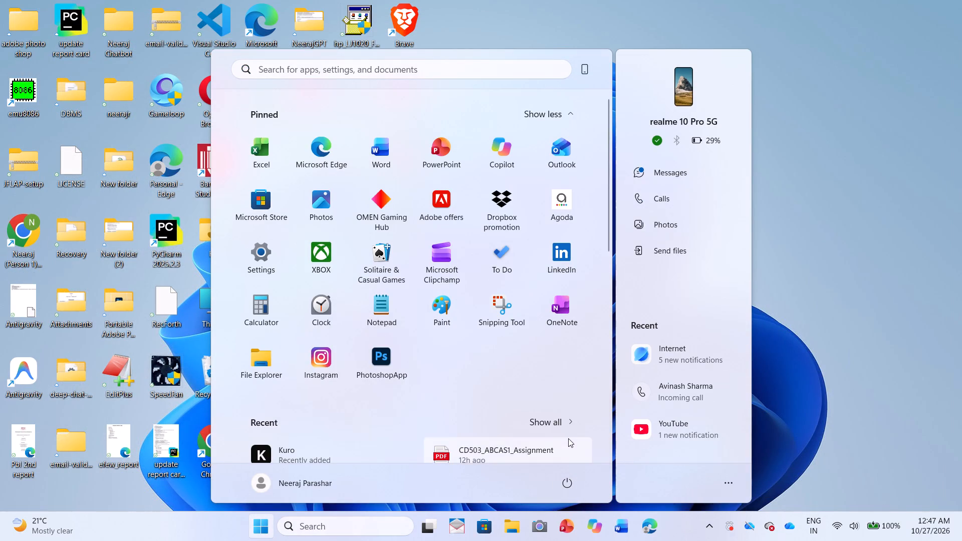